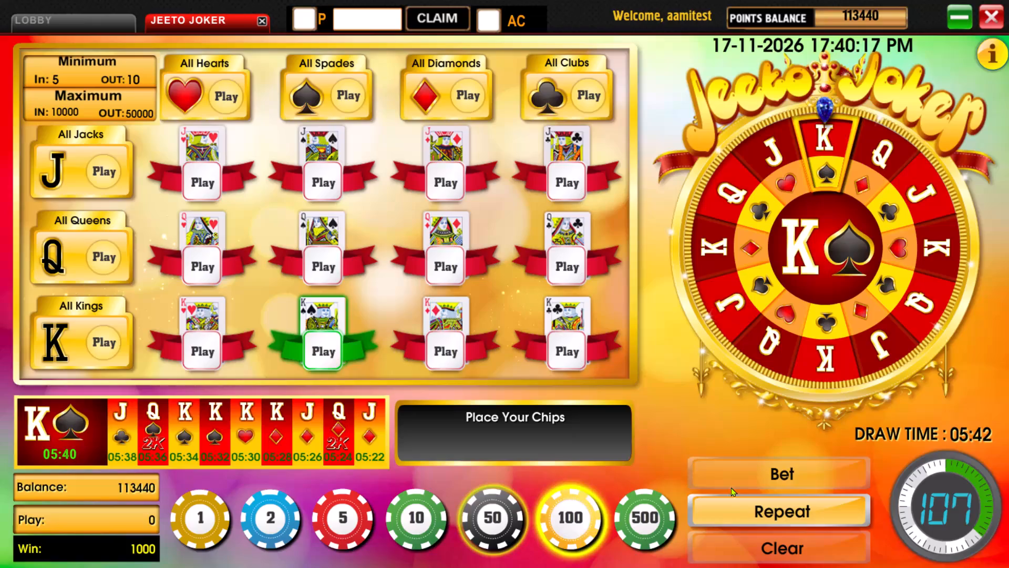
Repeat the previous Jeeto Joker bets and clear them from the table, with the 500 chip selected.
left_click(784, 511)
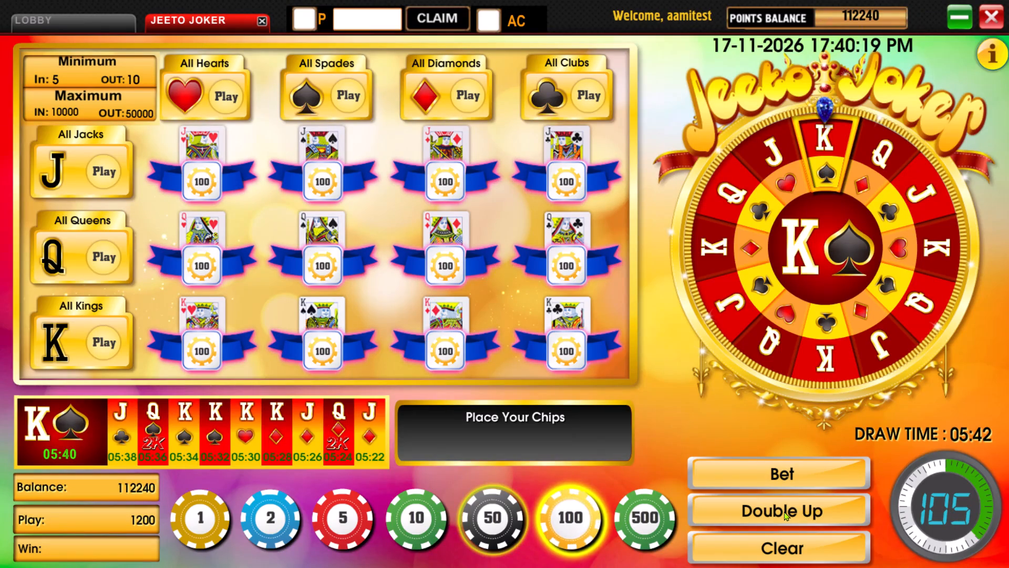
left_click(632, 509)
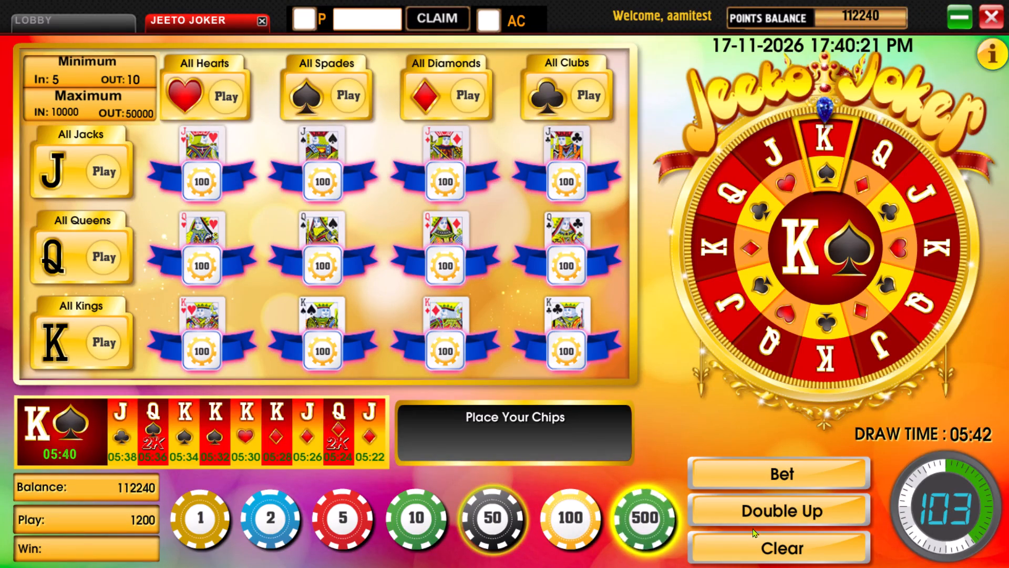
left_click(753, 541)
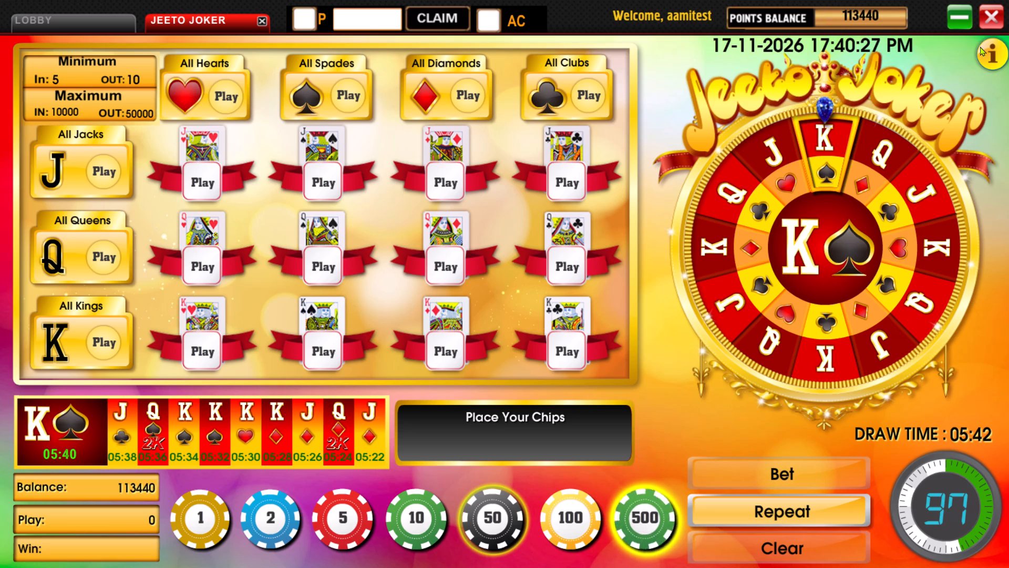
Exit the Jeeto Joker game and close the casino lobby.
left_click(992, 19)
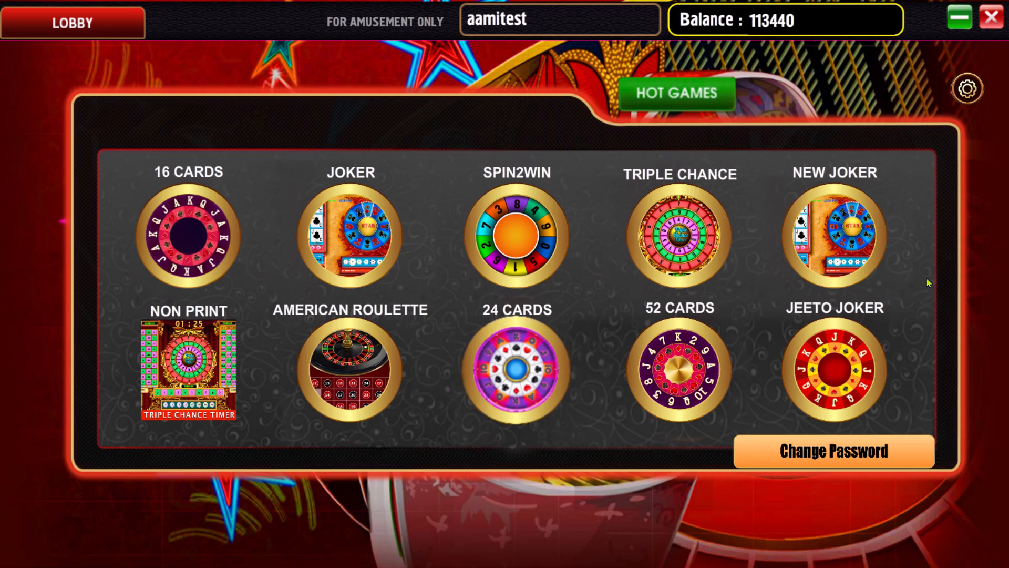
left_click(995, 22)
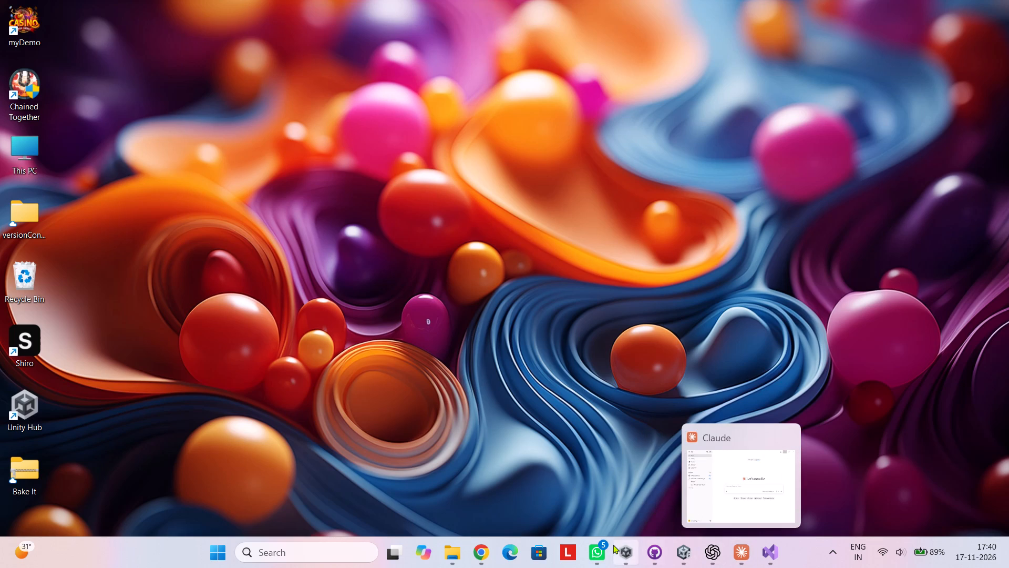
Switch to Chrome, refresh the Horilla Attendance Activity page and review it alongside the Daily Tracking sheet of the team timesheet.
left_click(481, 552)
left_click(359, 2)
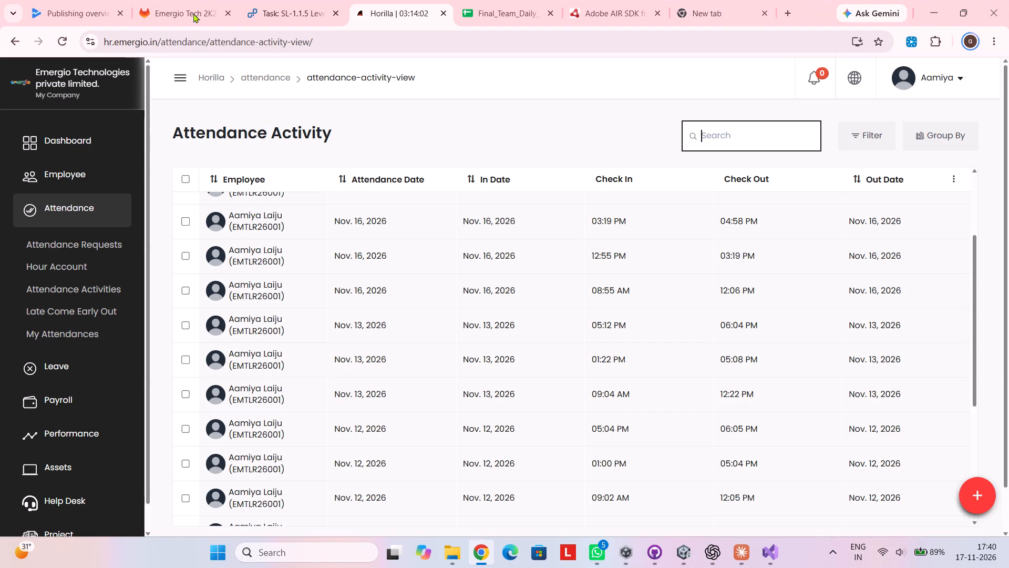
left_click(68, 42)
scroll(589, 290, "up", 4)
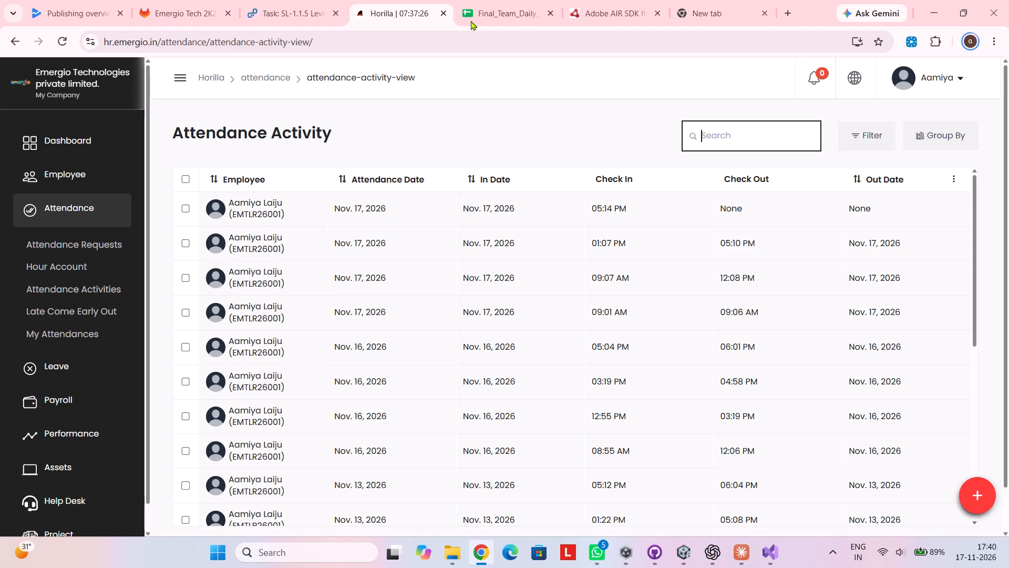
left_click(483, 0)
scroll(337, 407, "down", 5)
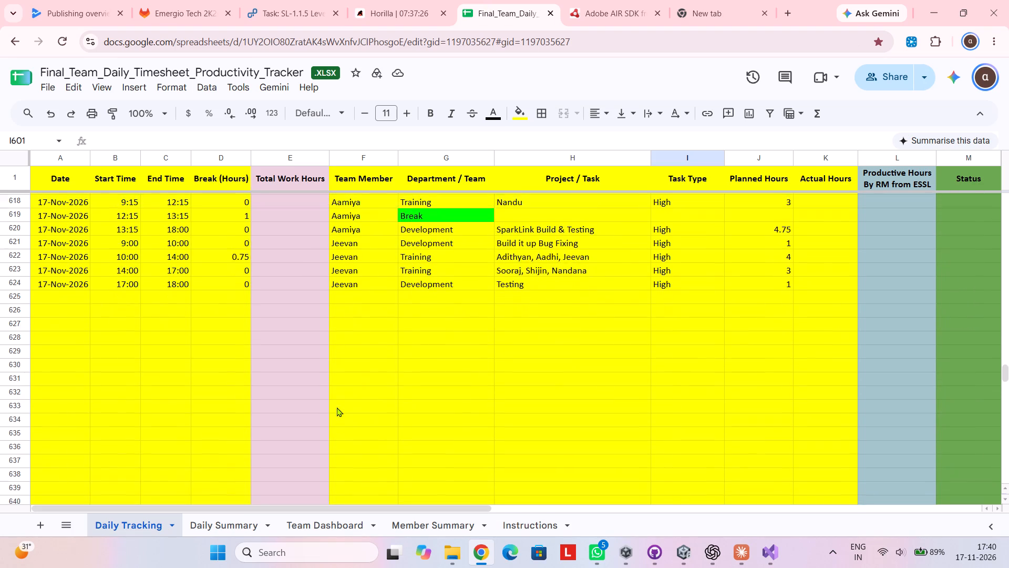
scroll(337, 407, "up", 1)
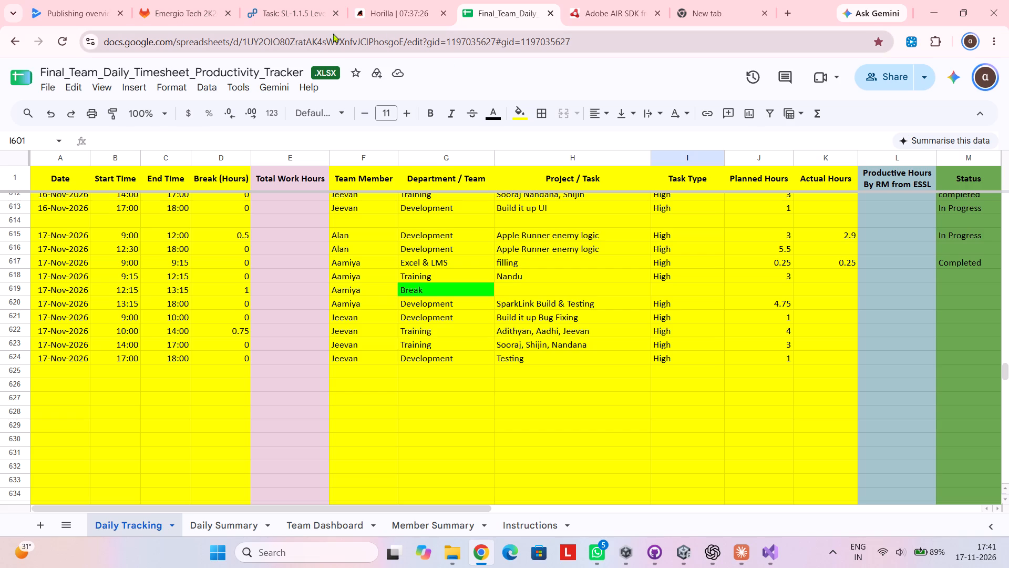
left_click(378, 16)
left_click(64, 40)
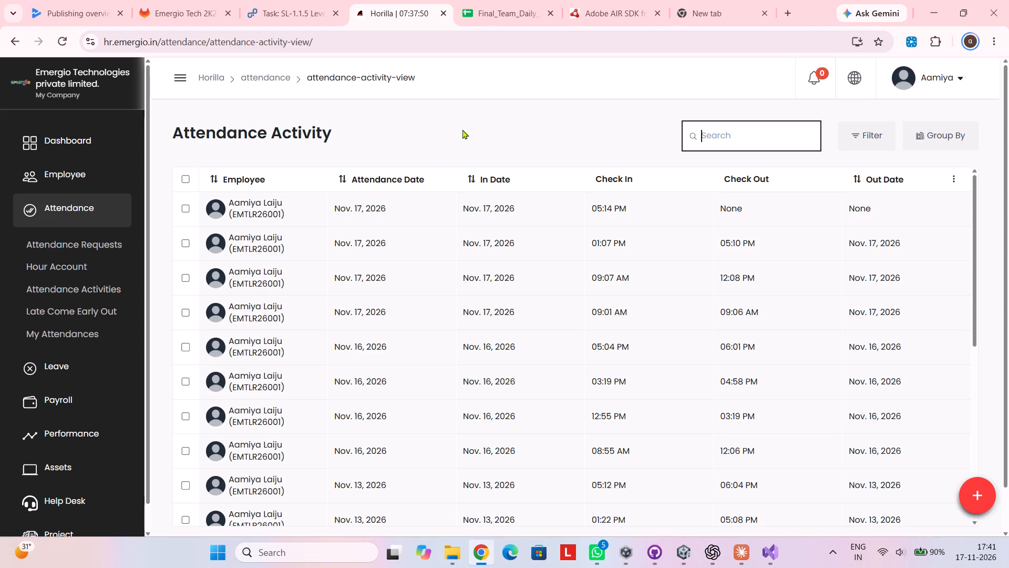
right_click(500, 0)
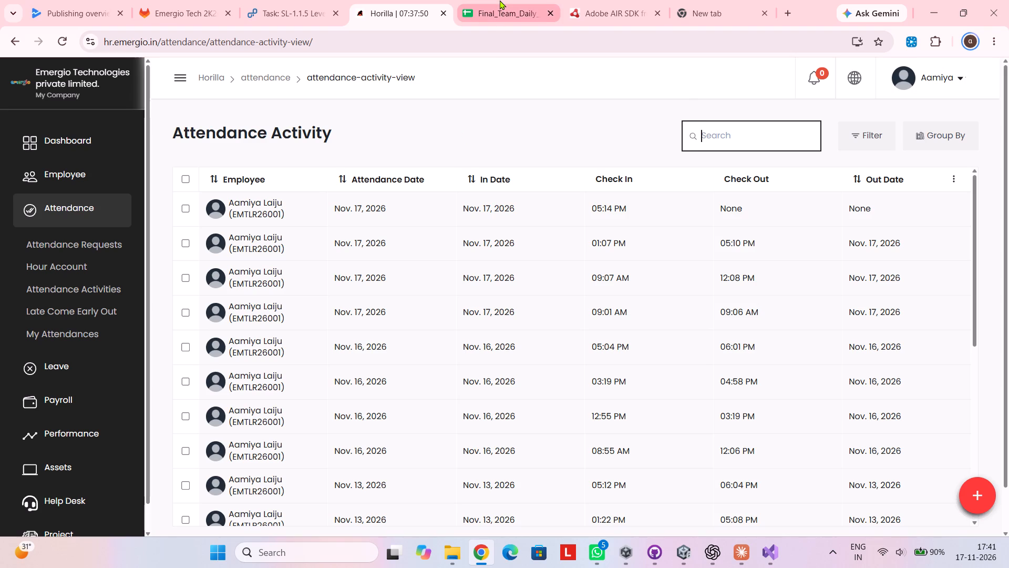
left_click(486, 6)
left_click(510, 20)
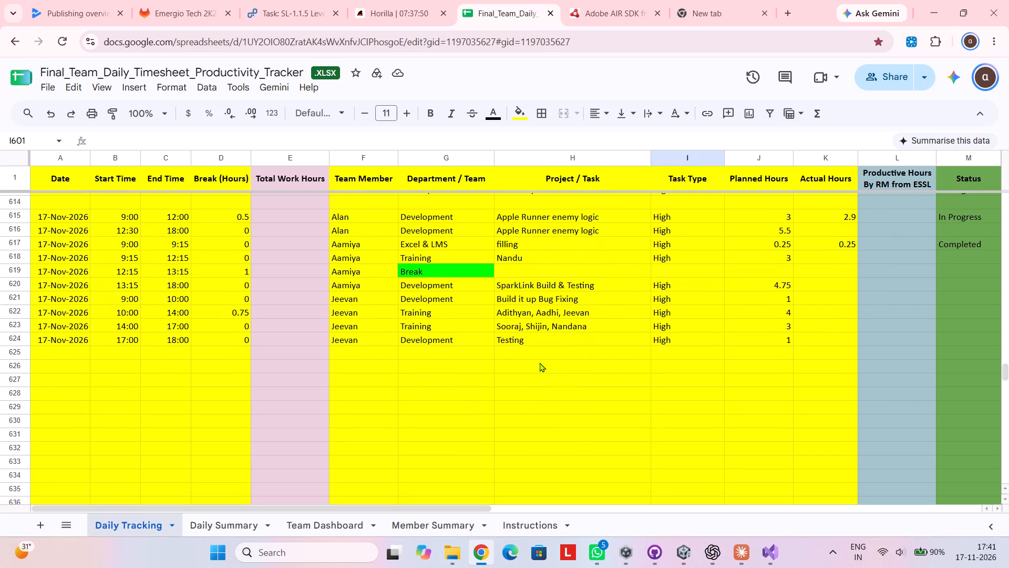
scroll(251, 380, "up", 1)
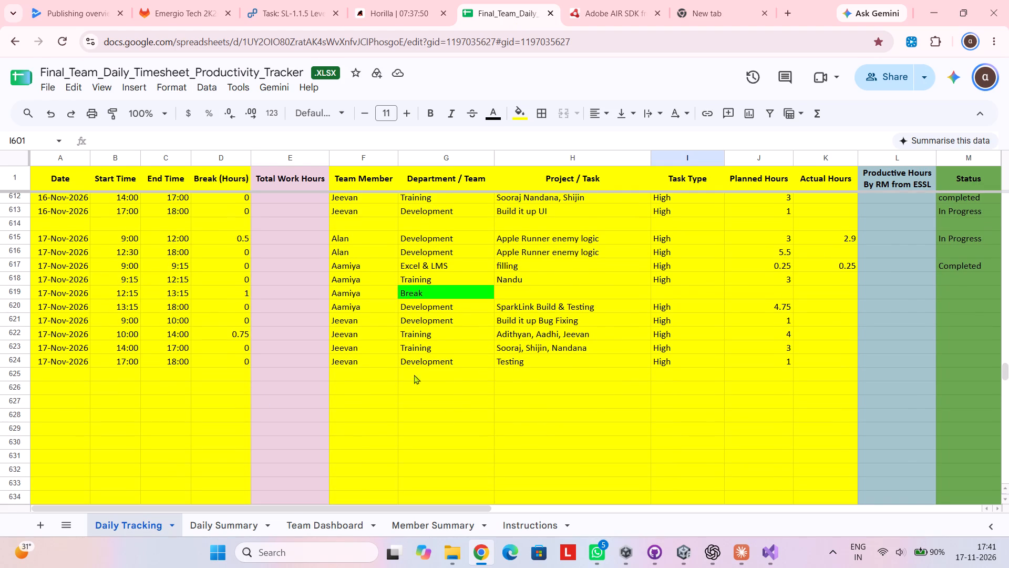
Open the full page of task #5466, SL-1.1.5 Level Testing & Validation, from the SPARK LINK Sprint 1 board in OpenProject.
left_click(264, 6)
scroll(681, 277, "up", 1)
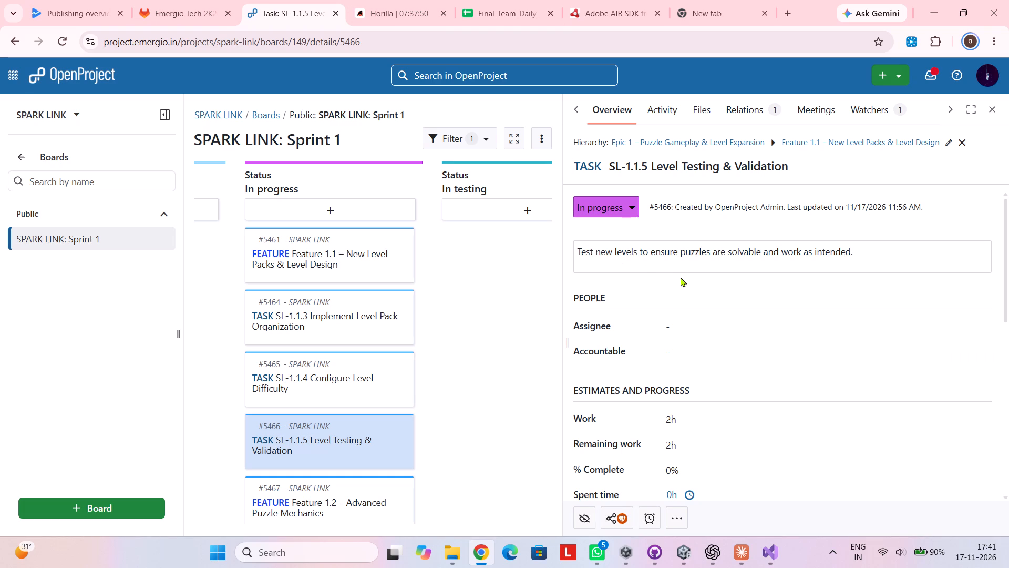
scroll(681, 277, "up", 1)
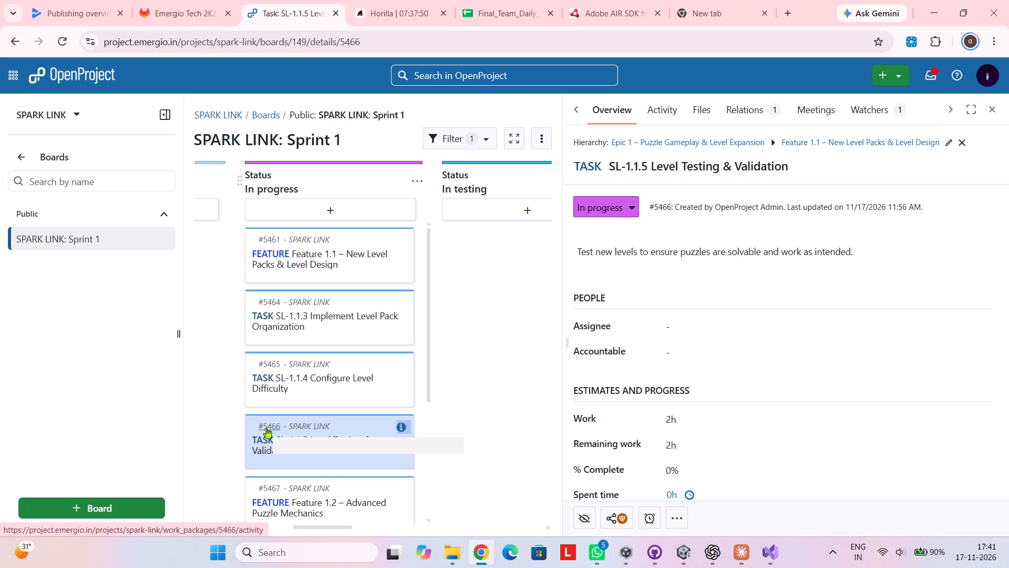
left_click(266, 428)
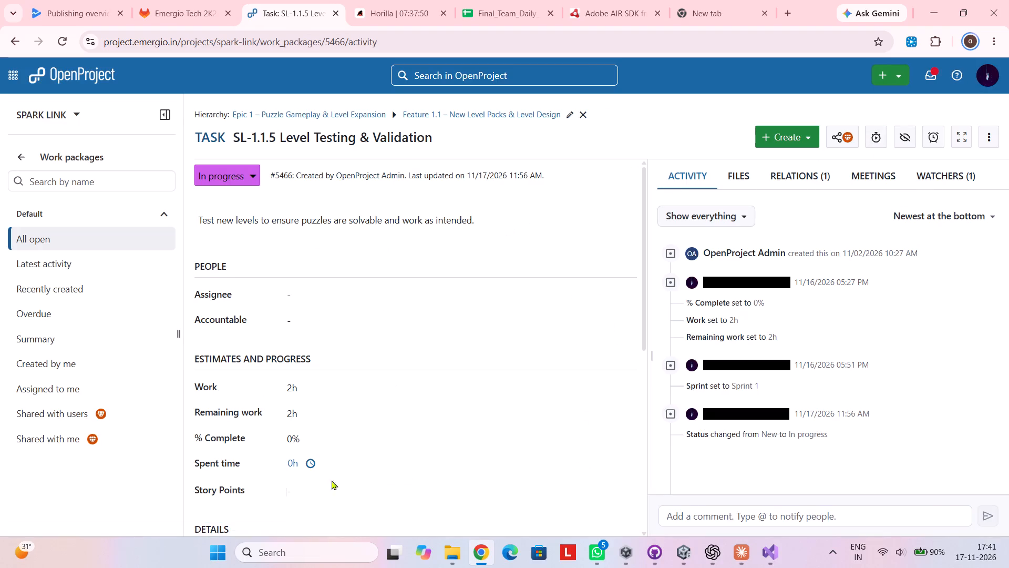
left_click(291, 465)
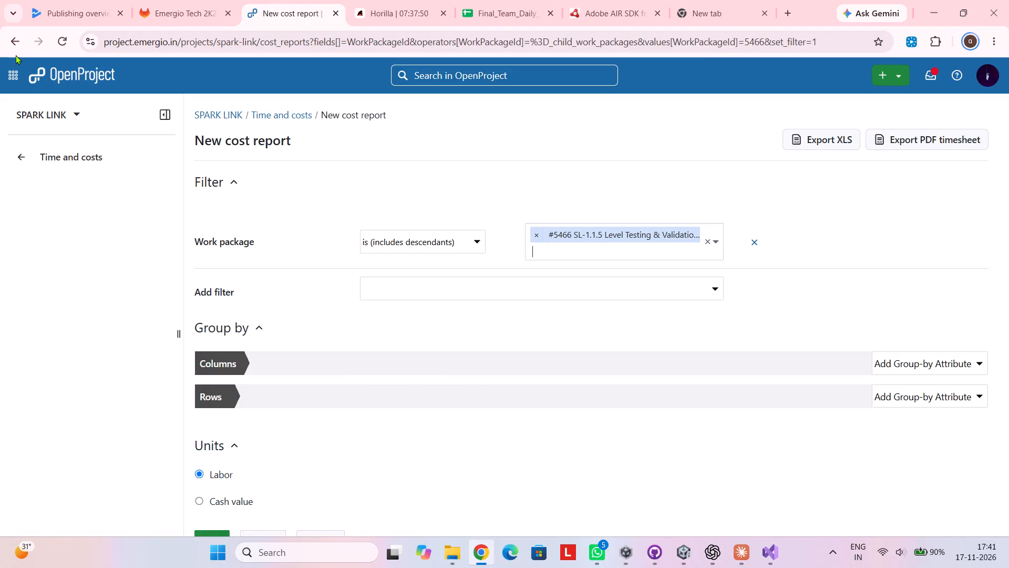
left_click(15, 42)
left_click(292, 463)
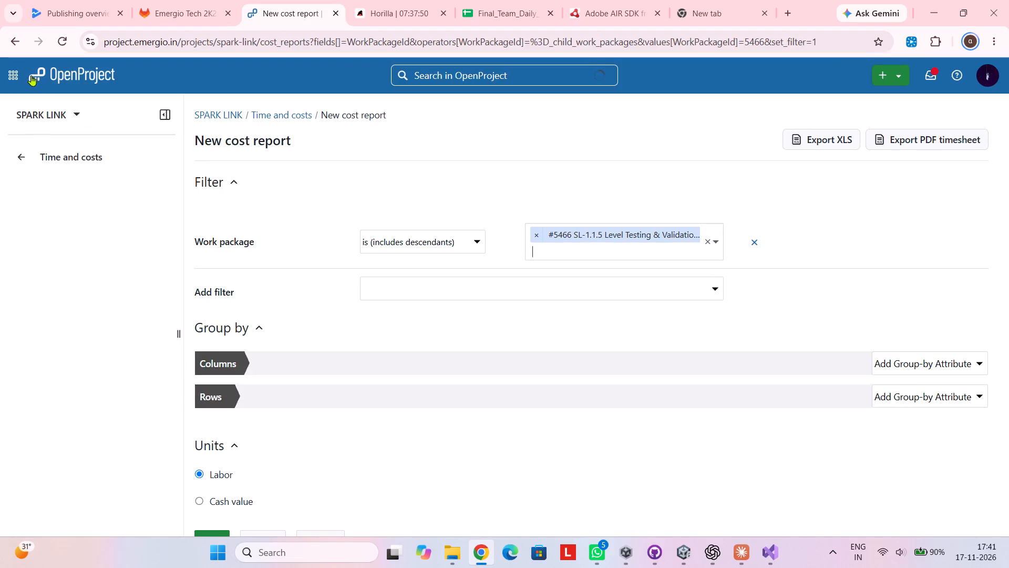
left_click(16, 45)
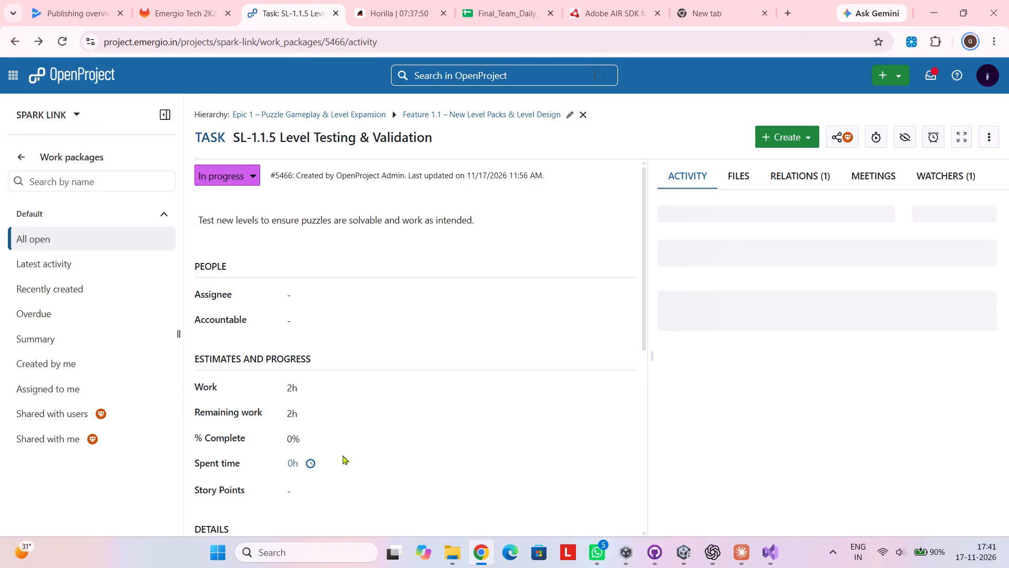
Start a time log for the Level Testing & Validation task and set its start time to 13:21.
left_click(312, 464)
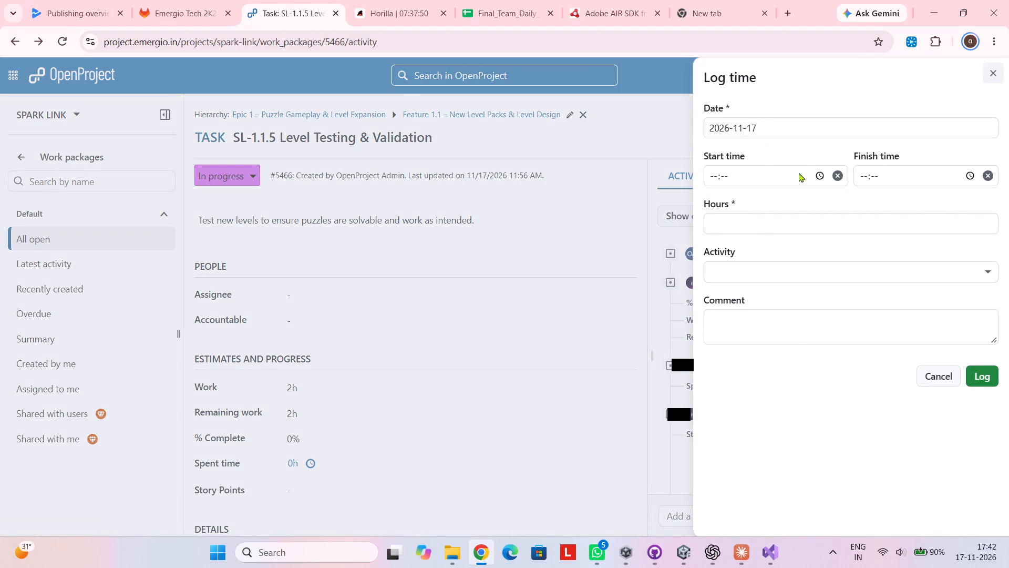
left_click(711, 178)
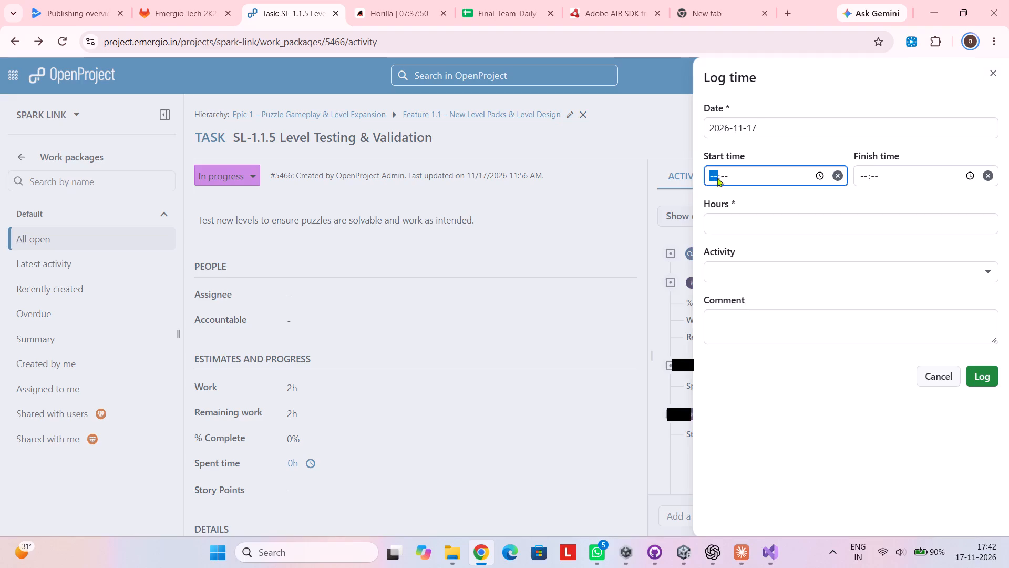
left_click(819, 175)
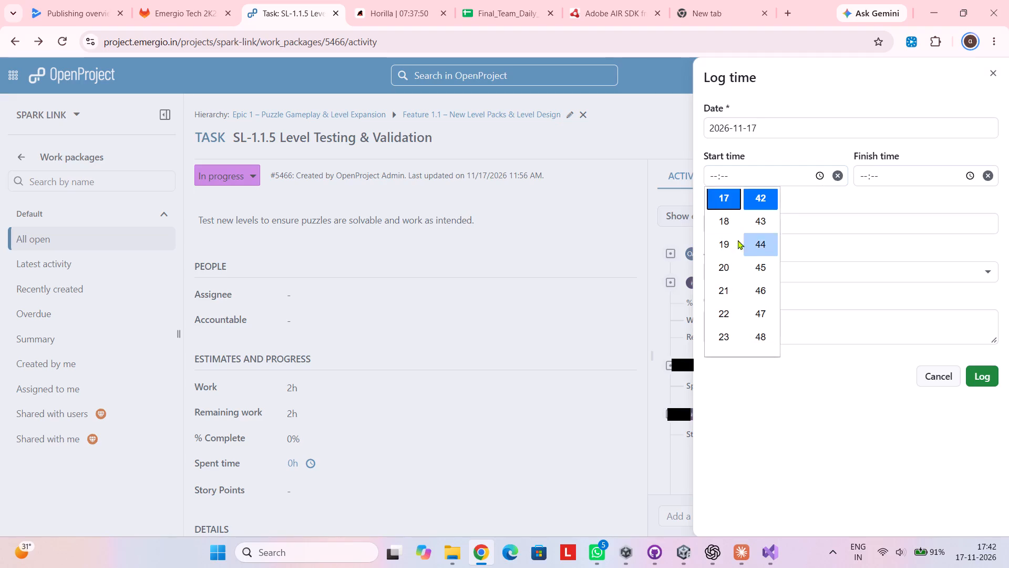
scroll(724, 240, "up", 2)
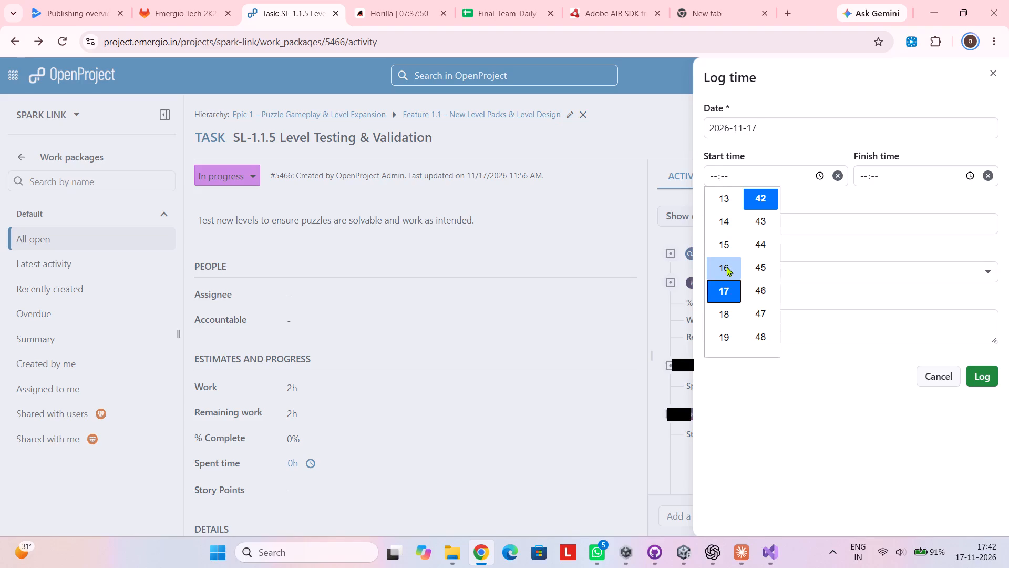
scroll(727, 267, "up", 1)
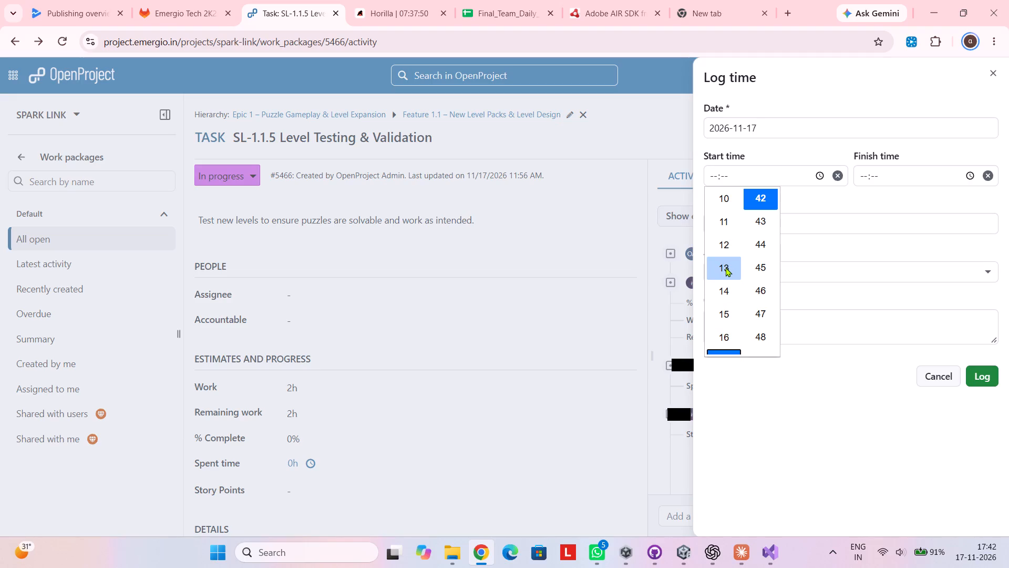
left_click(724, 268)
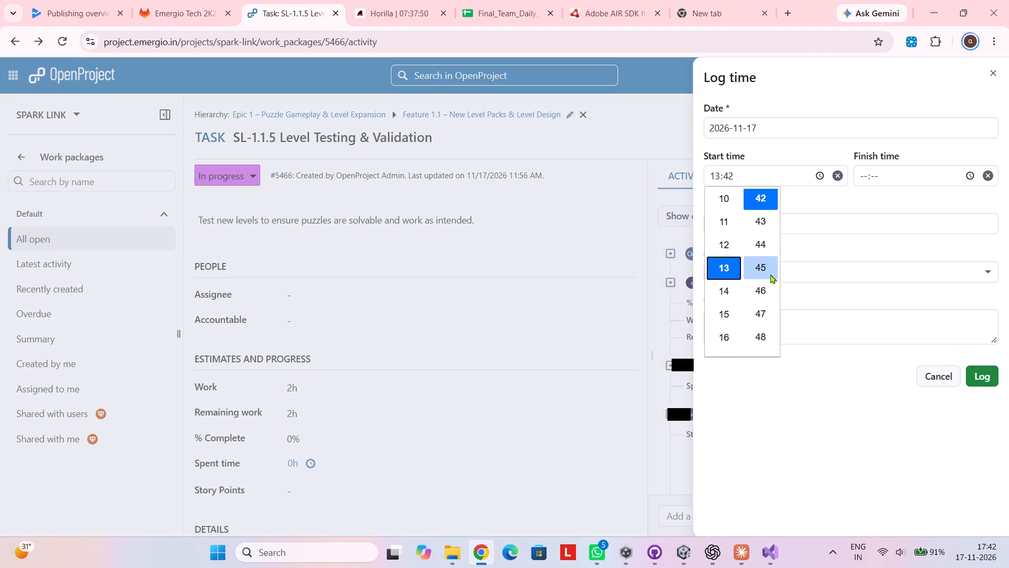
scroll(770, 274, "up", 5)
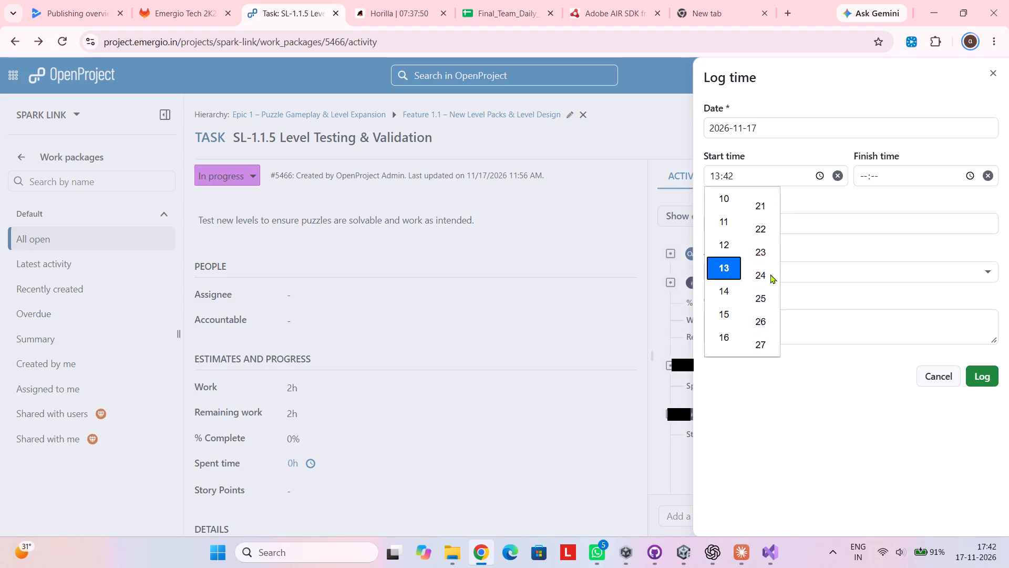
scroll(770, 274, "up", 1)
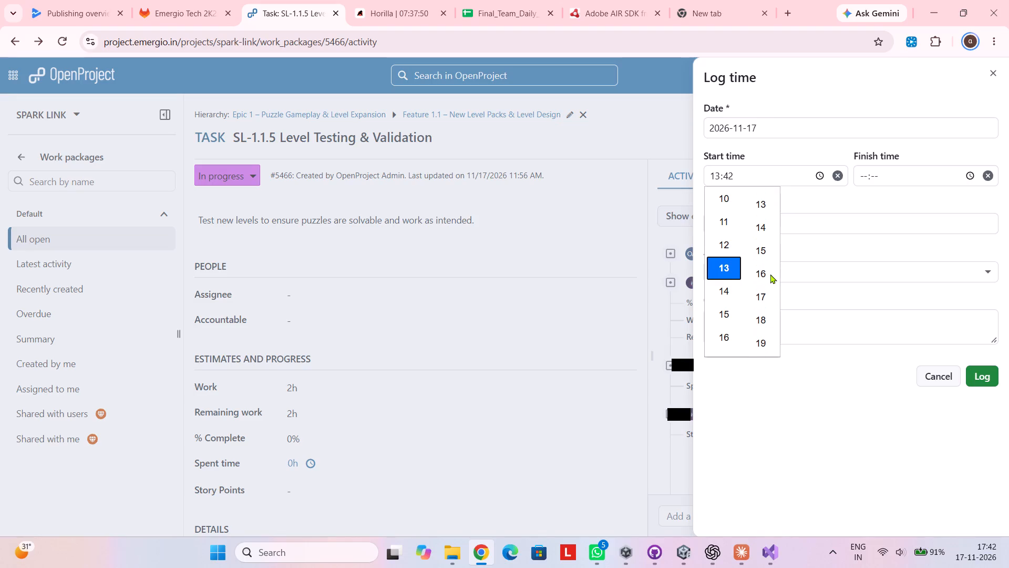
scroll(770, 274, "up", 1)
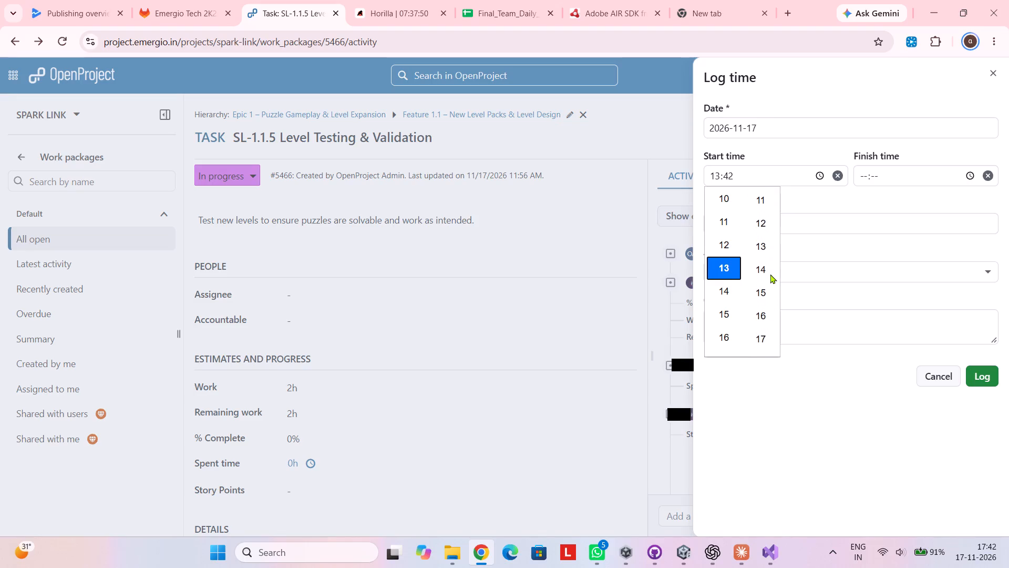
scroll(753, 310, "down", 3)
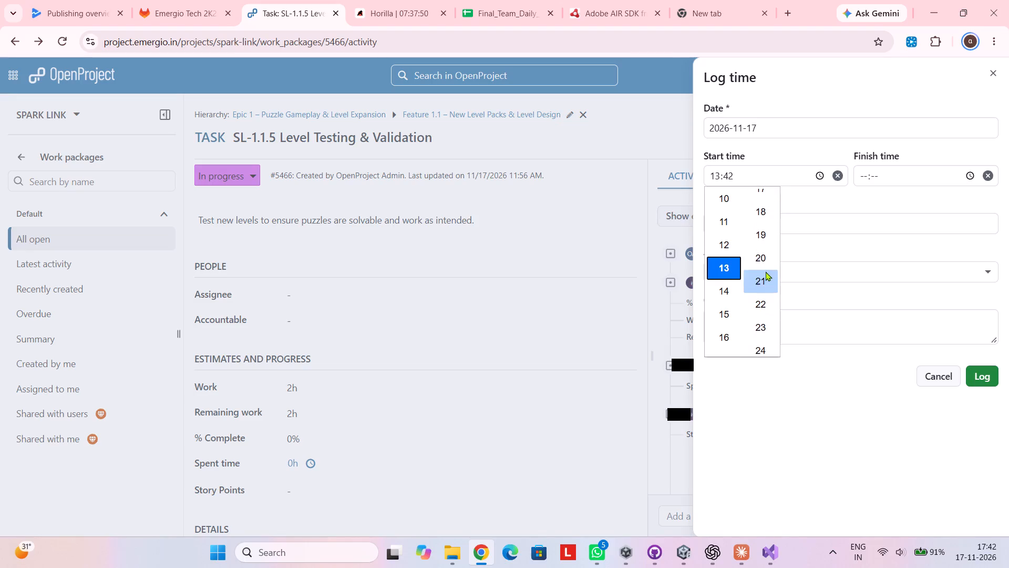
left_click(763, 267)
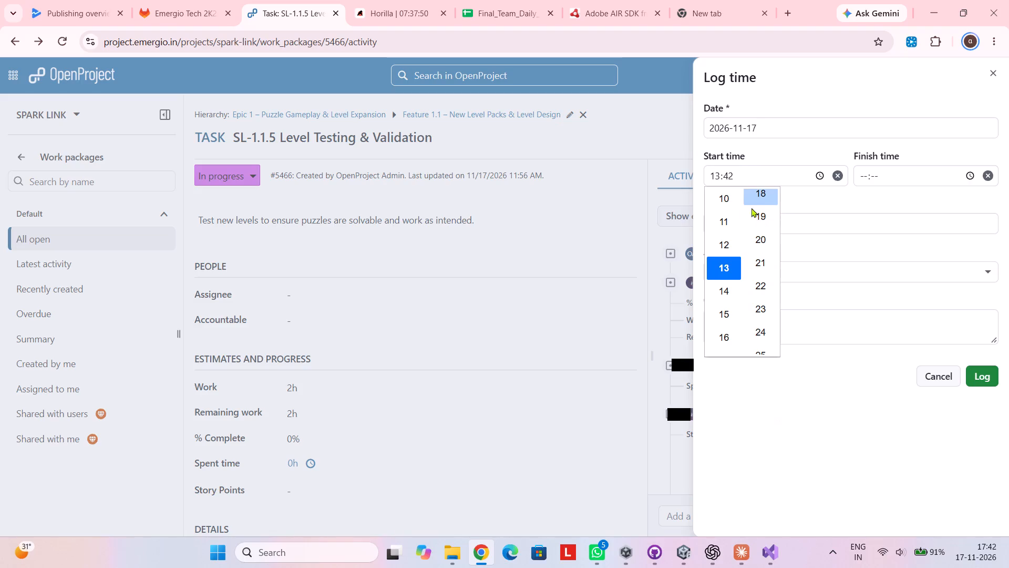
left_click(759, 260)
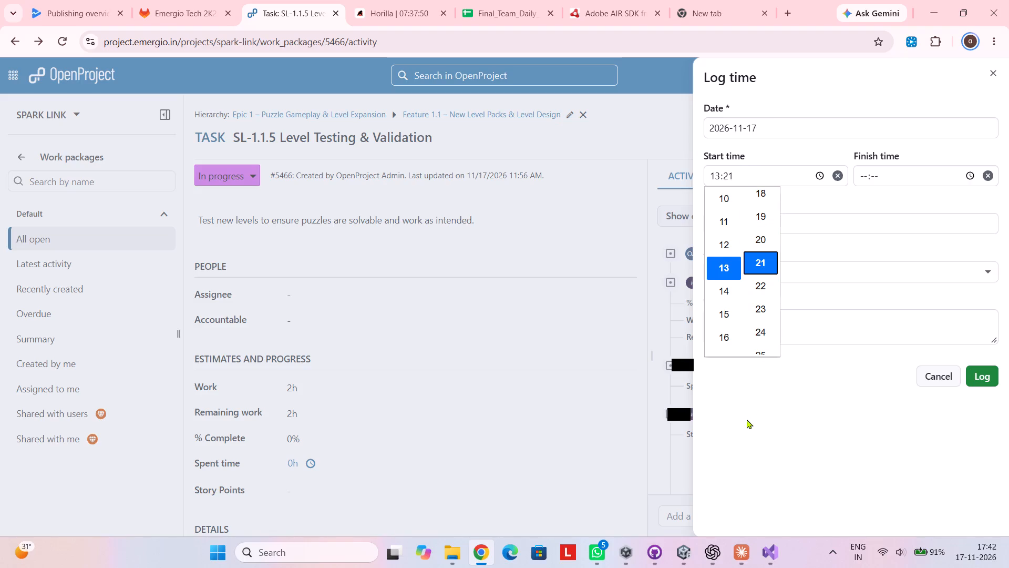
left_click(747, 419)
Set the time log's finish time to 15:12 and submit the entry.
left_click(859, 178)
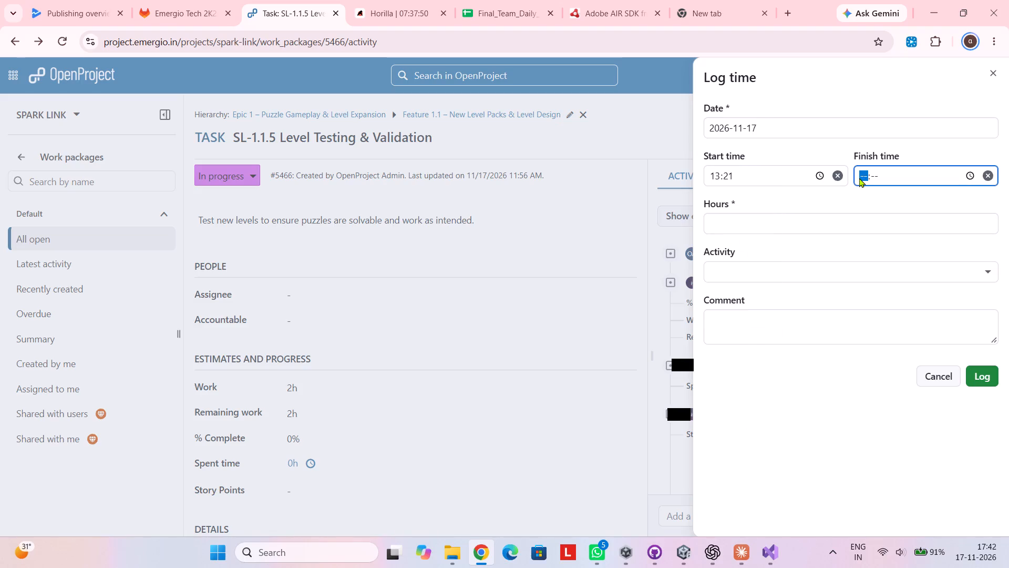
left_click(968, 174)
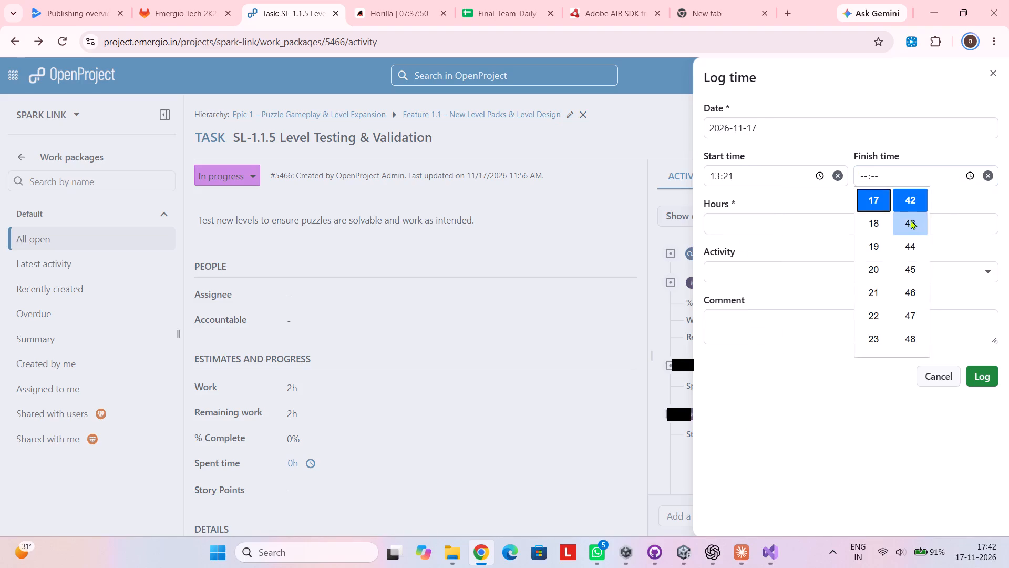
scroll(868, 234, "up", 2)
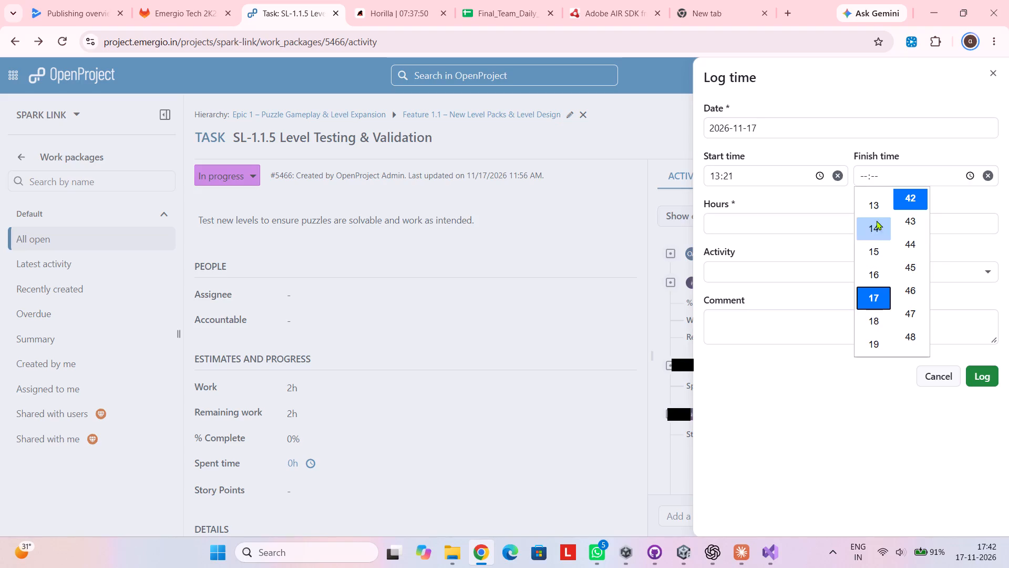
left_click(876, 265)
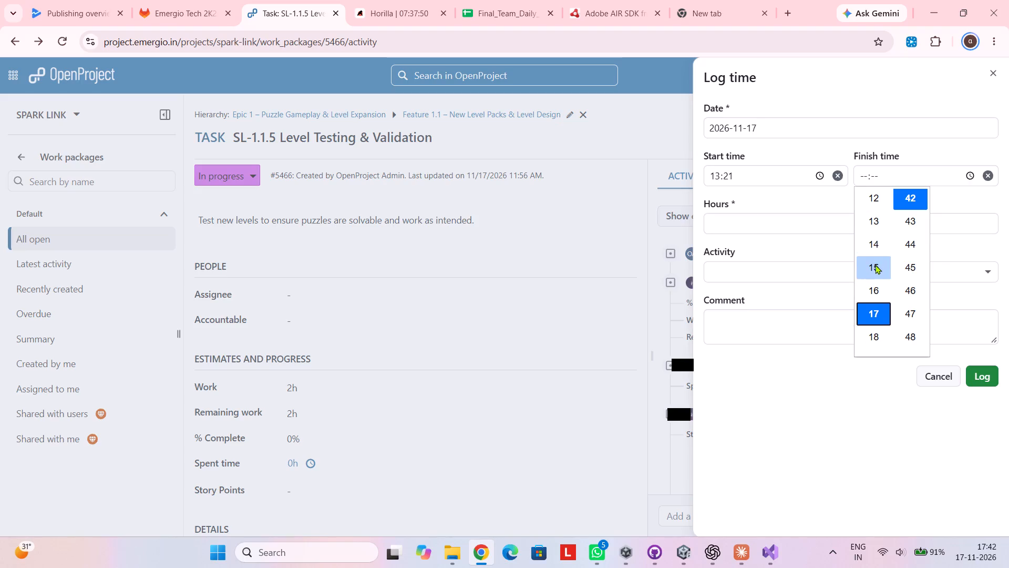
scroll(904, 258, "up", 4)
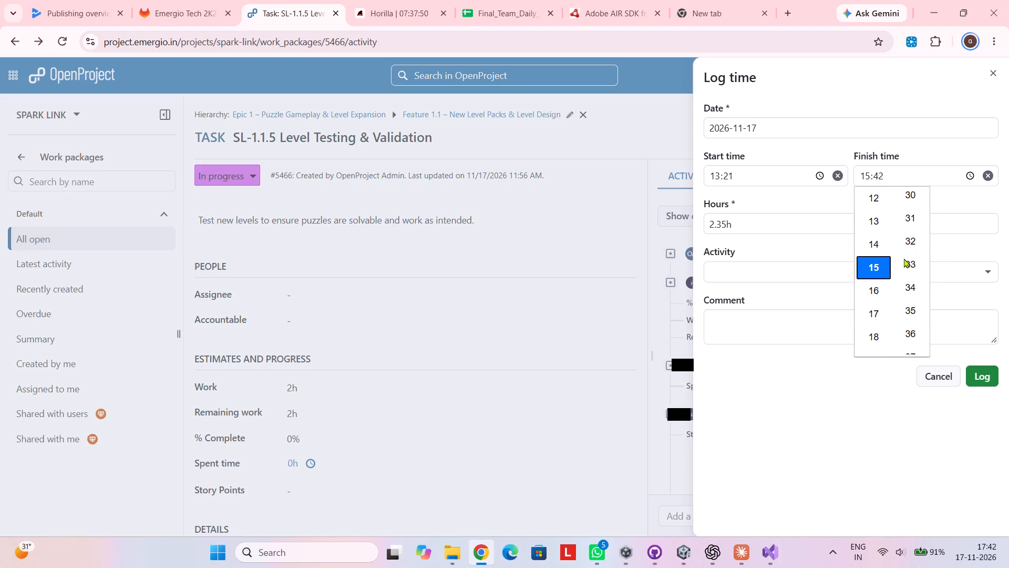
scroll(904, 258, "up", 1)
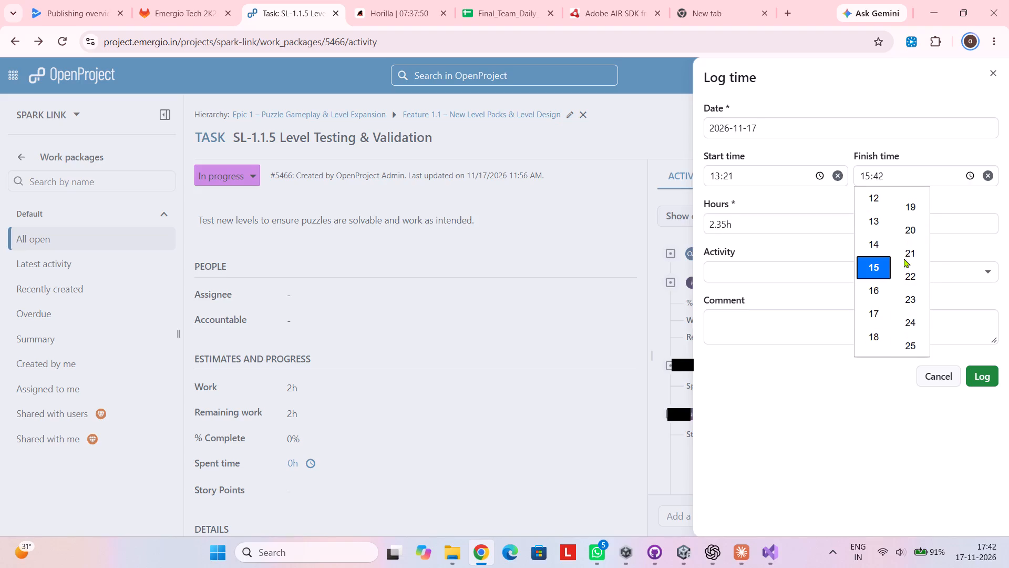
left_click(904, 258)
scroll(904, 258, "up", 3)
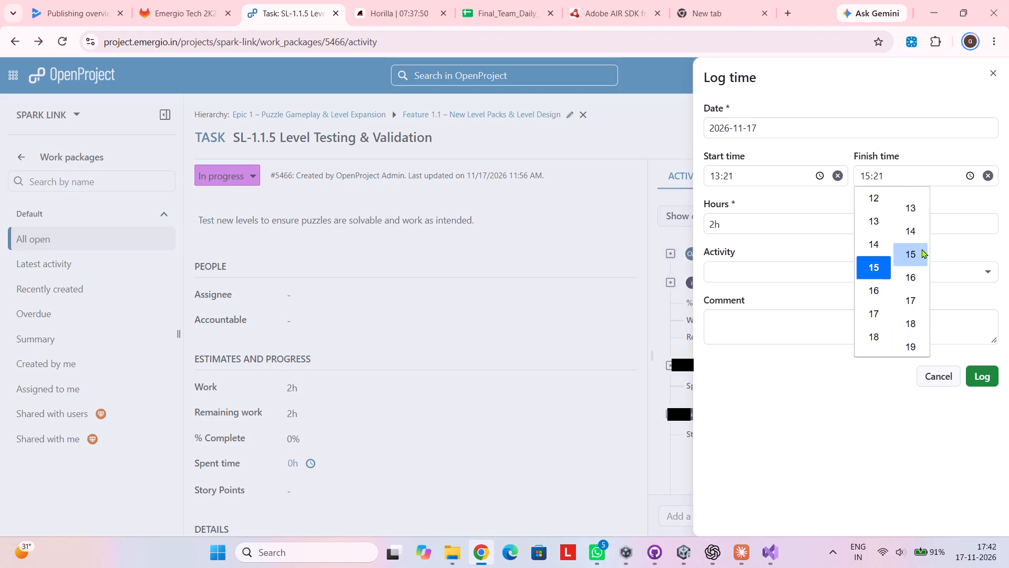
left_click(918, 214)
scroll(918, 214, "up", 3)
left_click(913, 210)
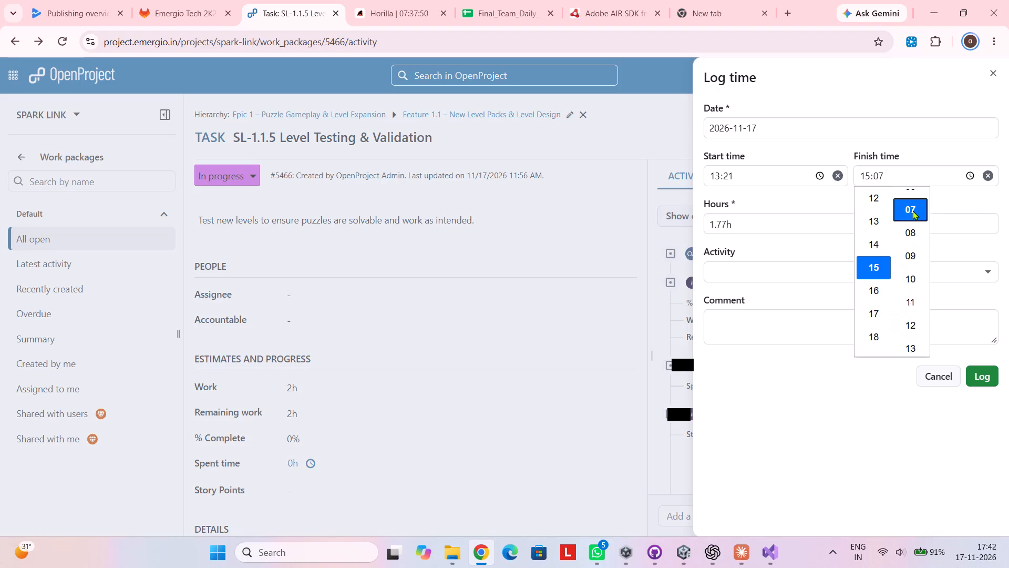
scroll(913, 210, "up", 2)
right_click(913, 210)
scroll(913, 210, "up", 1)
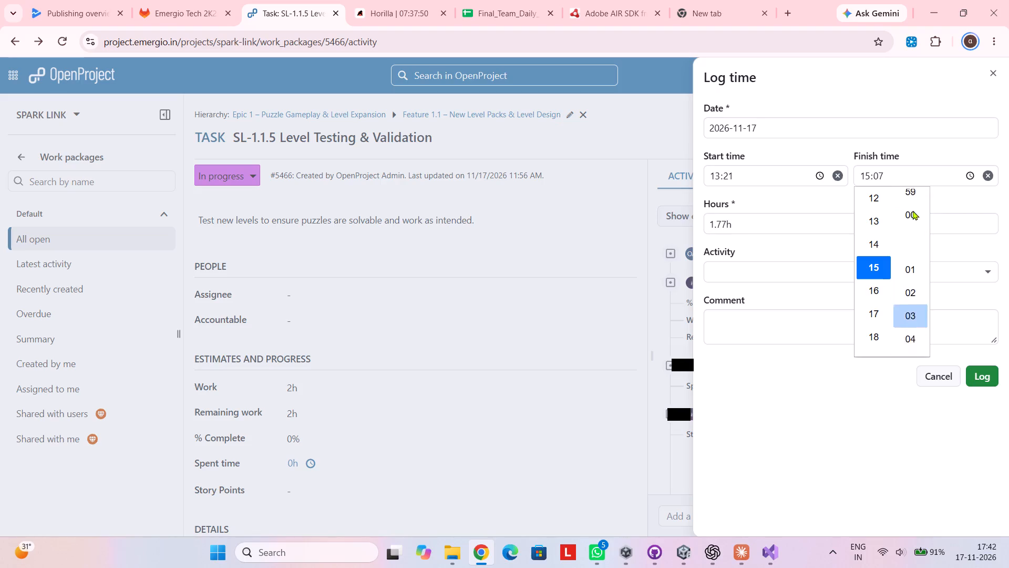
scroll(913, 210, "up", 1)
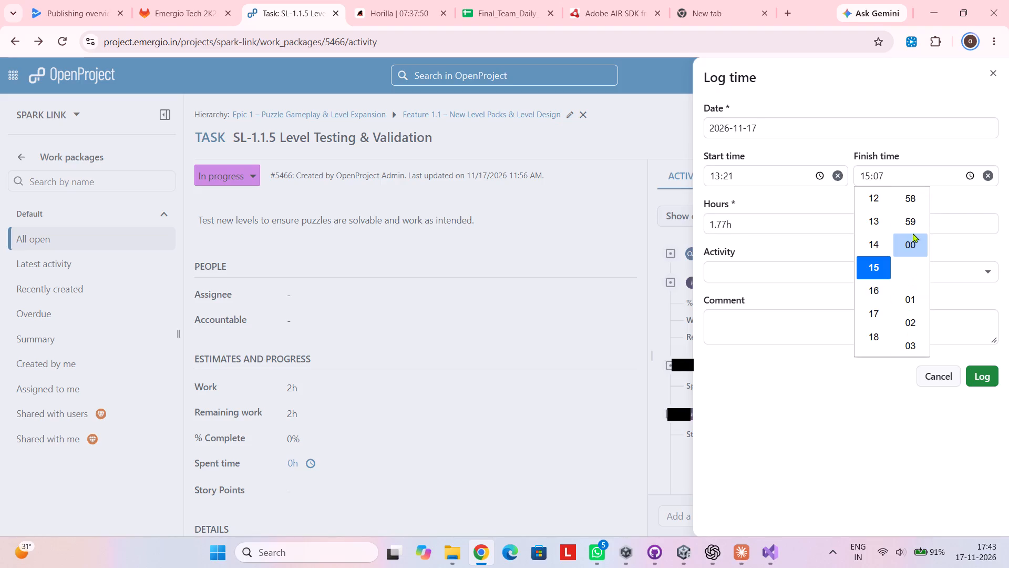
scroll(908, 328, "down", 2)
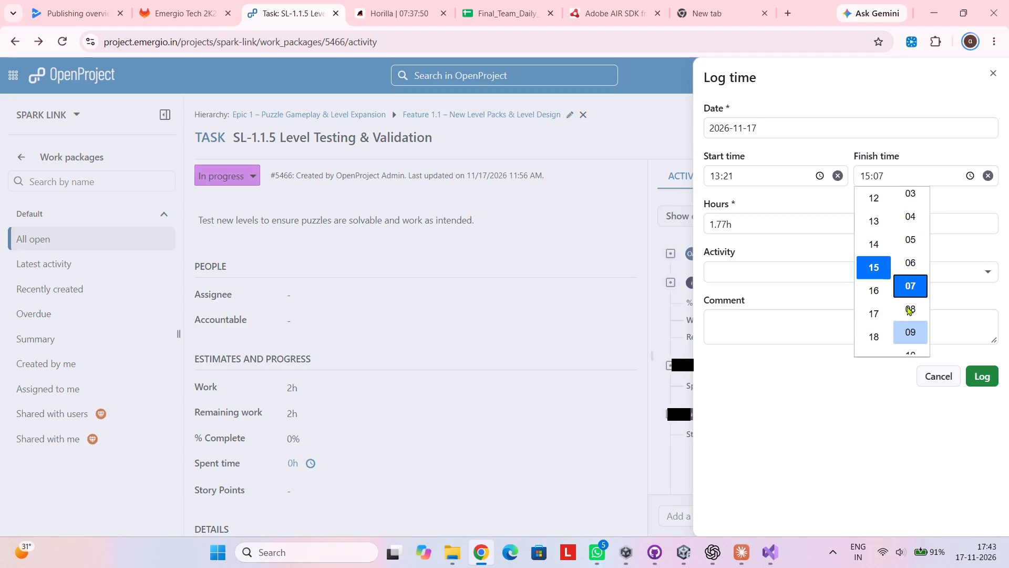
scroll(907, 328, "down", 1)
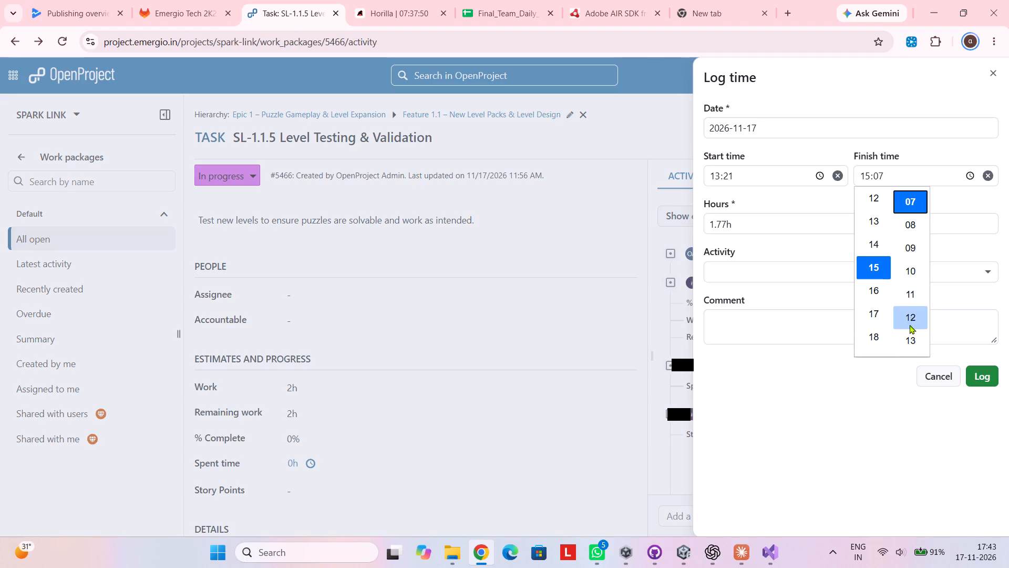
left_click(910, 324)
left_click(899, 399)
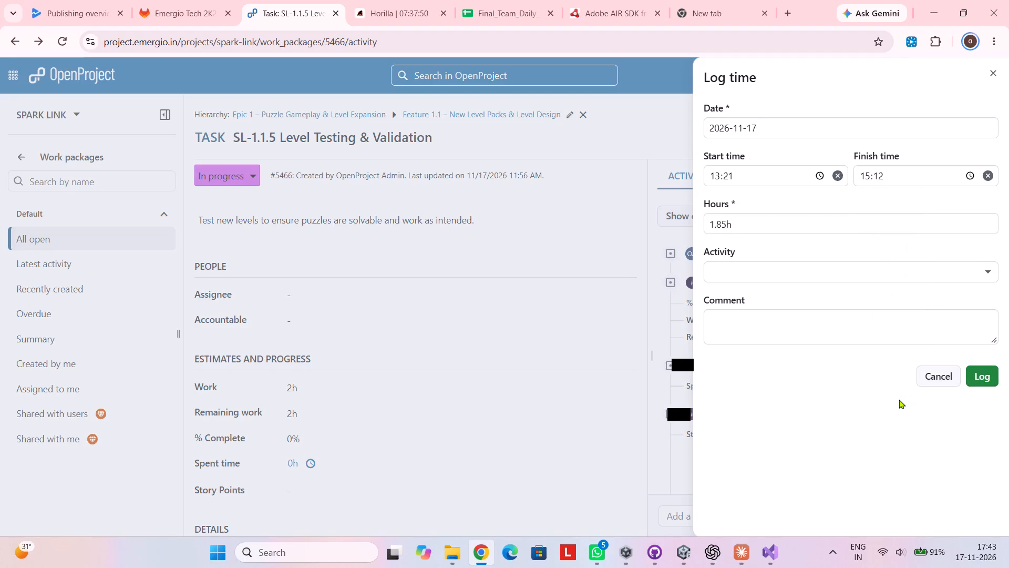
left_click(978, 378)
Go back to the SPARK LINK Sprint 1 board and close the Level Testing & Validation details pane.
scroll(486, 353, "right", 1)
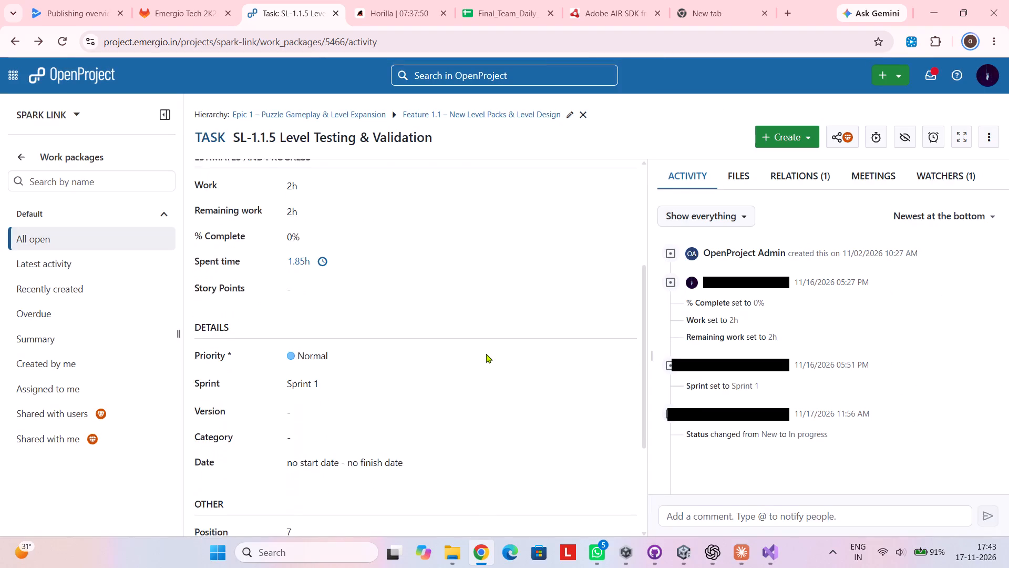
scroll(486, 353, "right", 1)
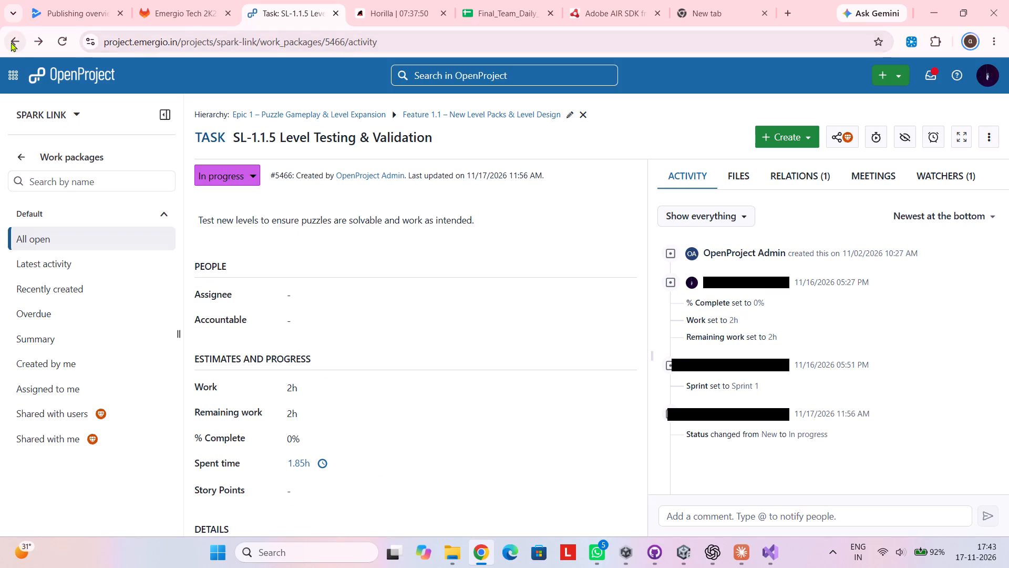
left_click(11, 42)
scroll(493, 367, "left", 1)
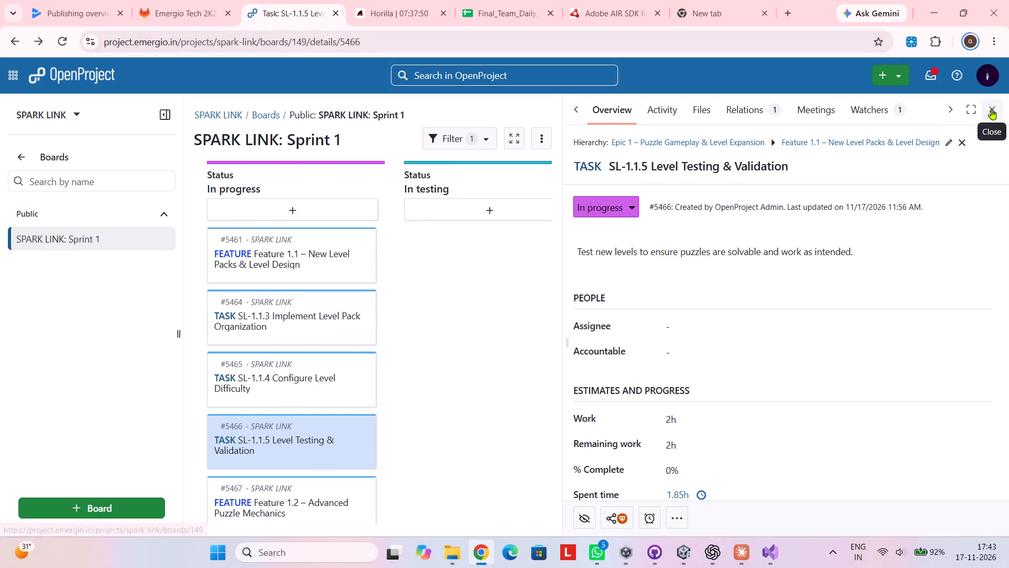
left_click(991, 109)
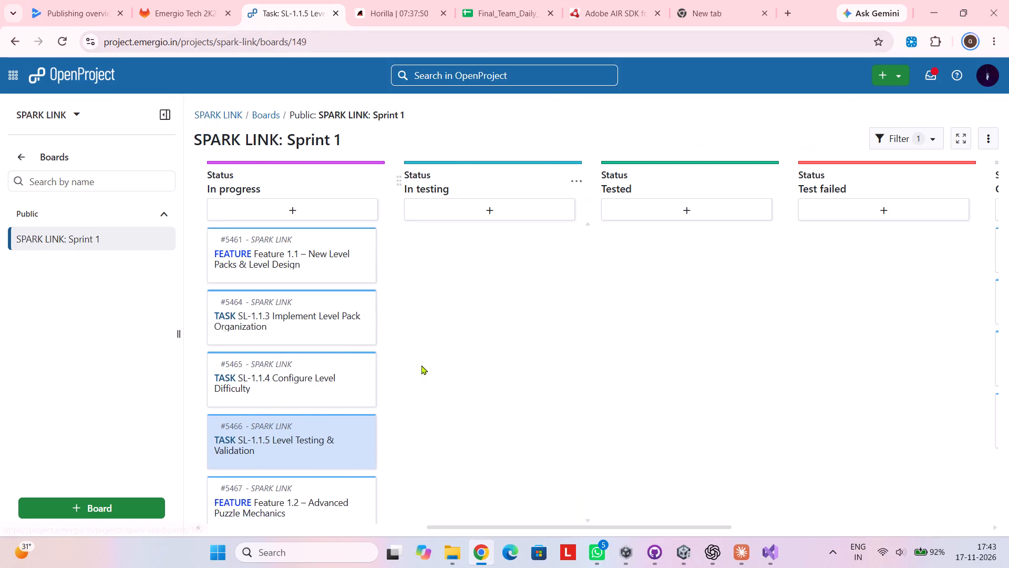
In the team timesheet's Daily Tracking sheet, give the 17-Nov-2026 9:15–12:15 Training row 3 actual hours, status Completed and priority High.
left_click(475, 0)
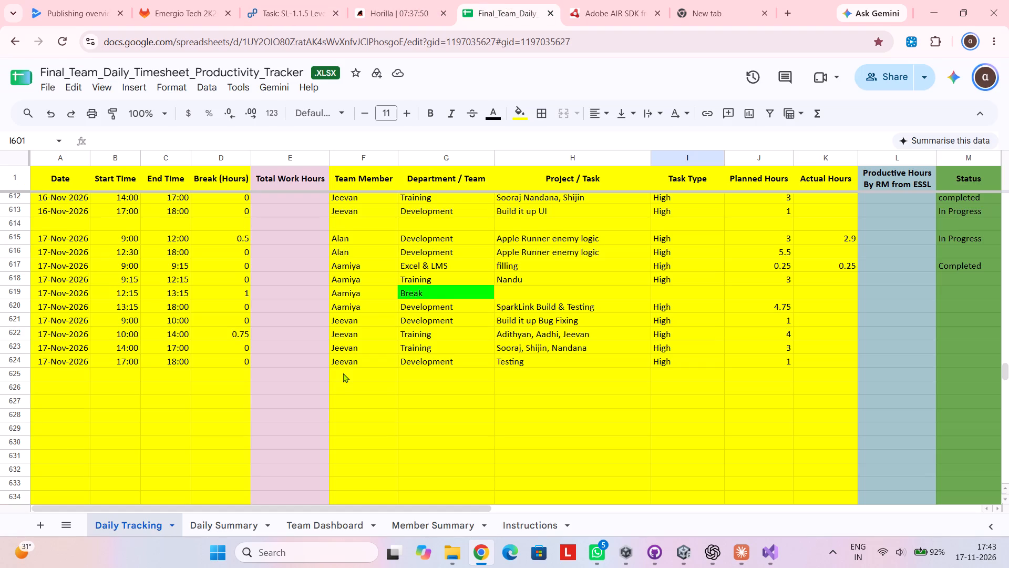
scroll(343, 373, "up", 1)
scroll(568, 398, "up", 1)
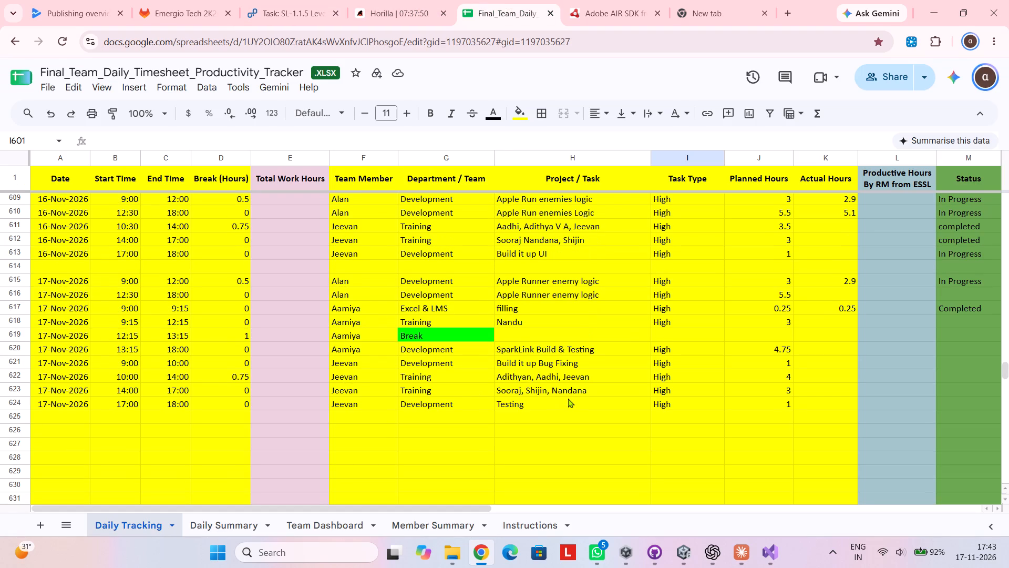
scroll(568, 398, "up", 1)
left_click(823, 344)
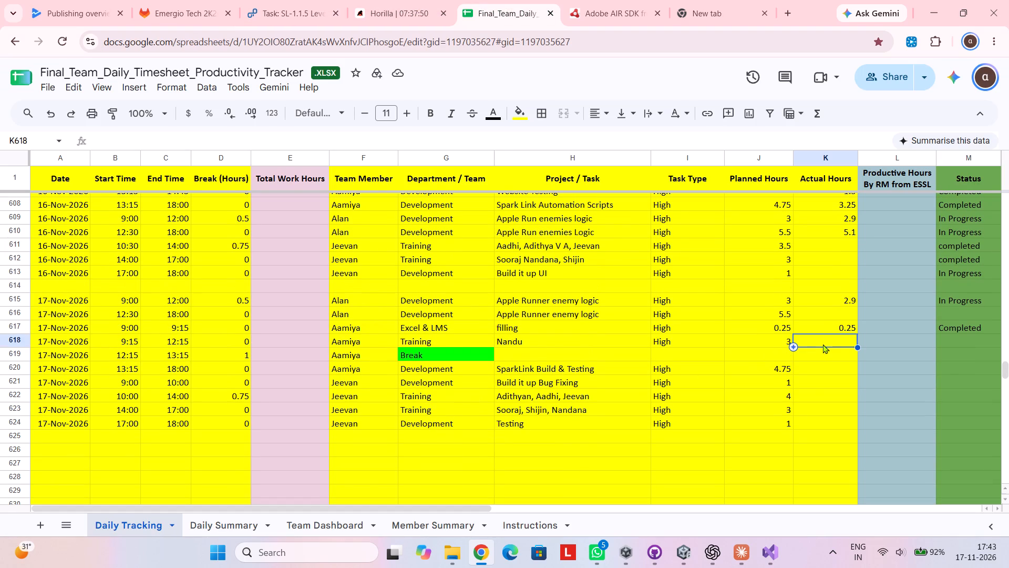
key("3")
key("Right")
key("Right")
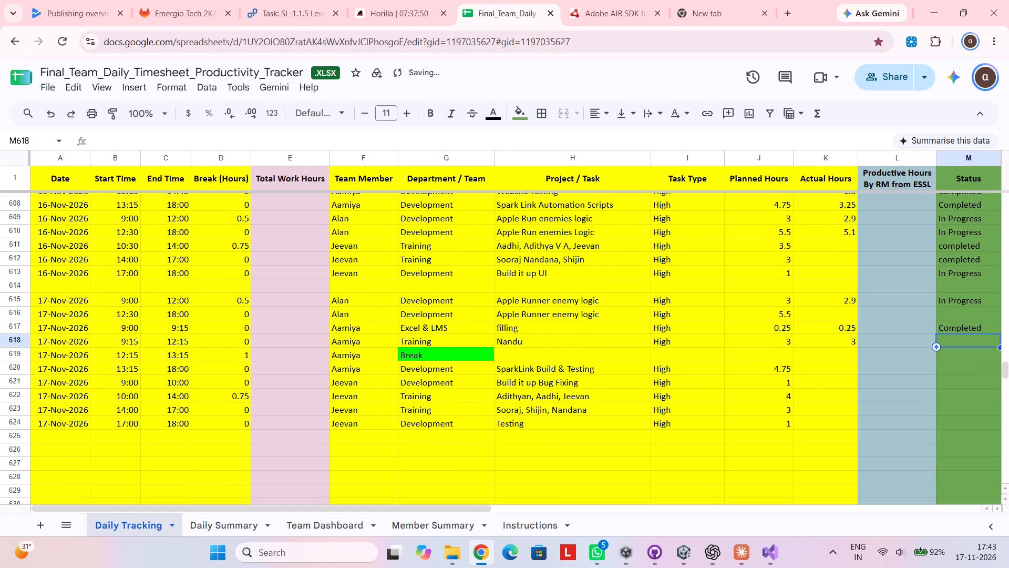
type("com")
key("Tab")
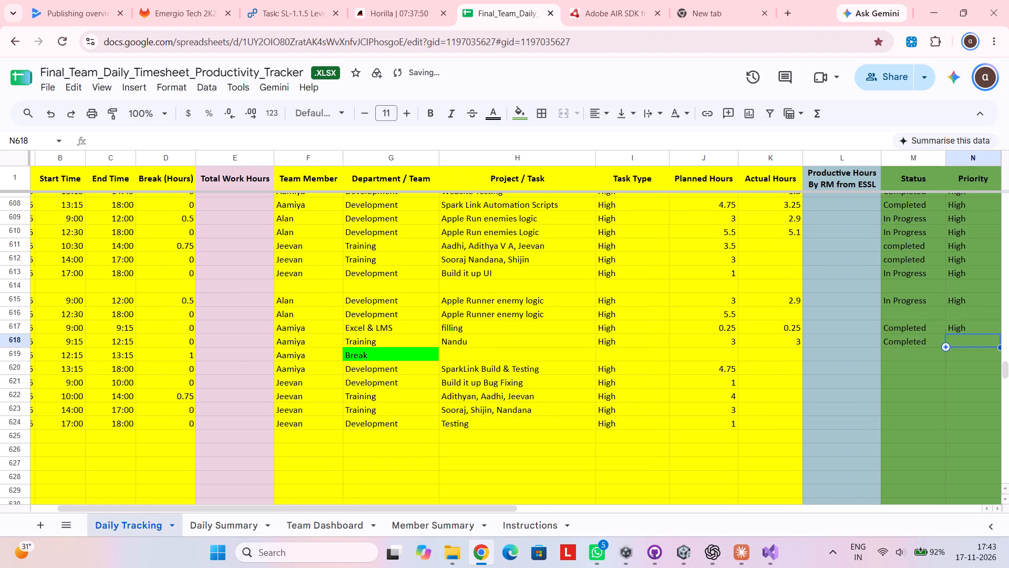
key("Right")
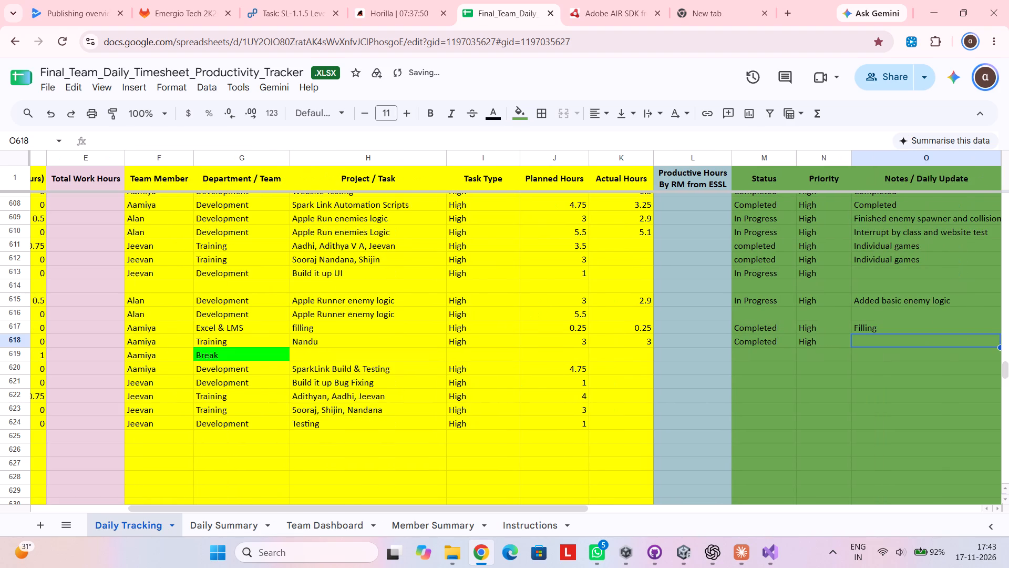
Enter Tasks as the Training row's daily update note, with an underscore for both Blocker / Dependency and Next Action.
key("i")
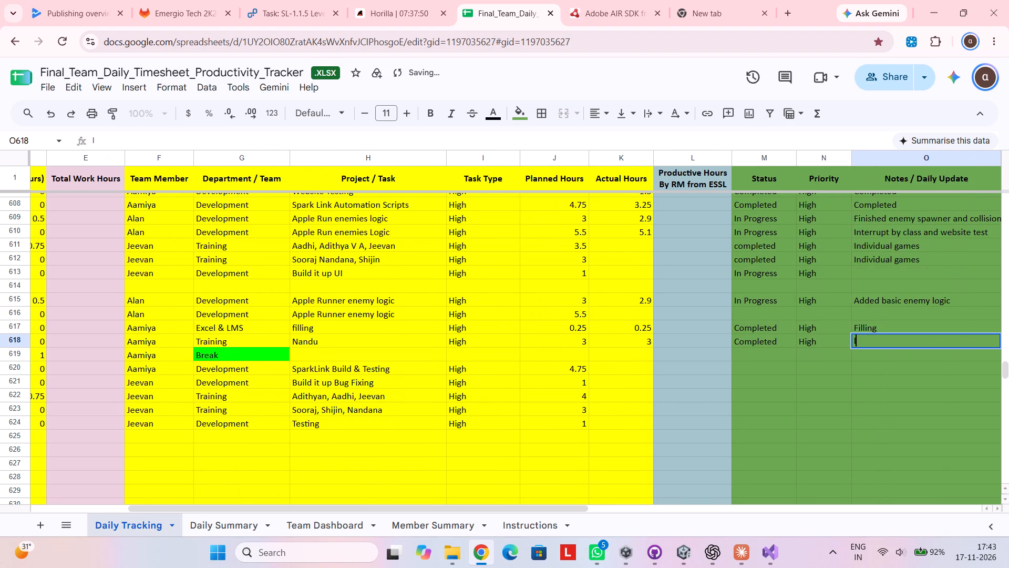
key("BackSpace")
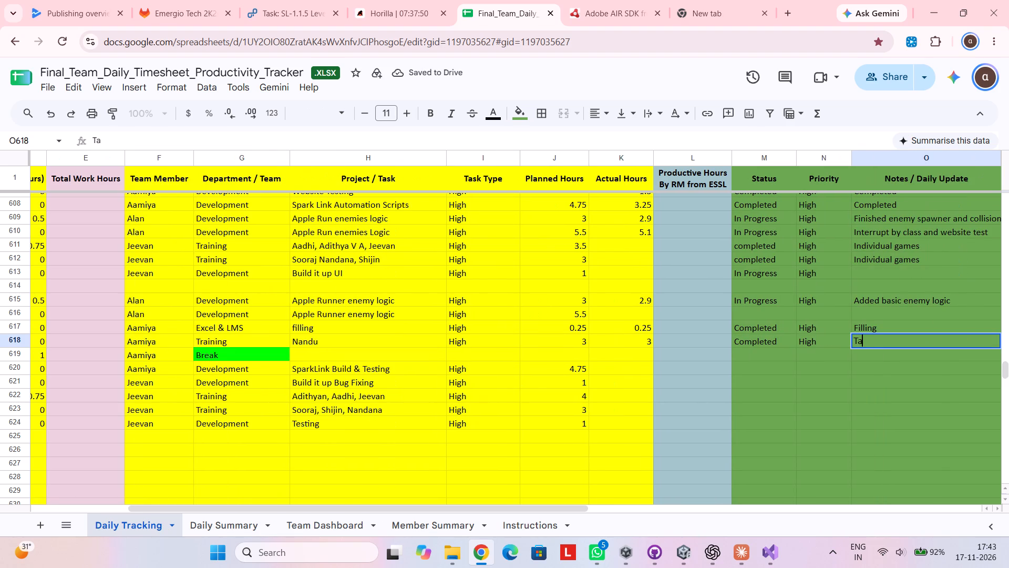
key("Right")
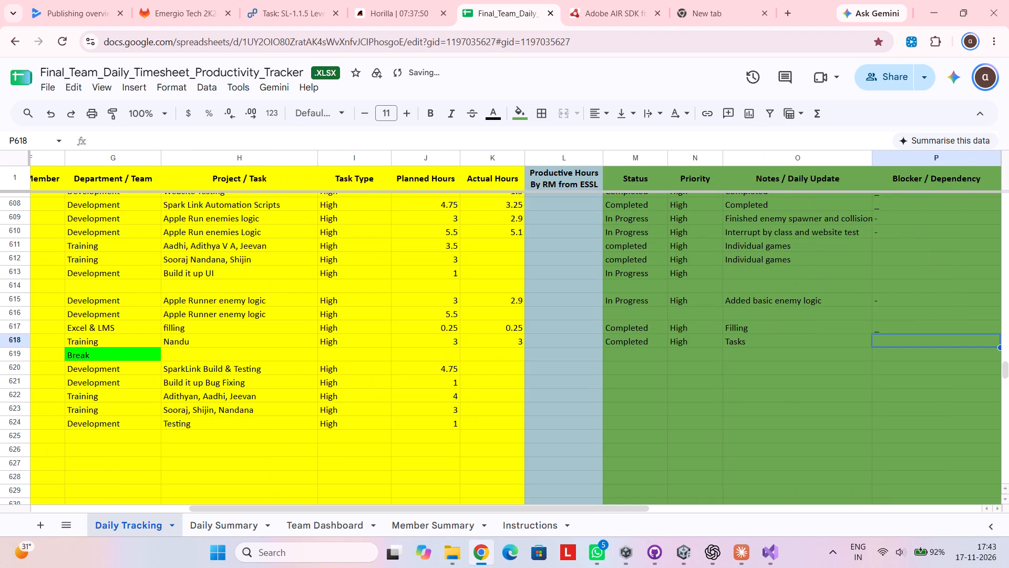
key("shift+underscore")
key("Right")
key("shift+underscore")
key("Down")
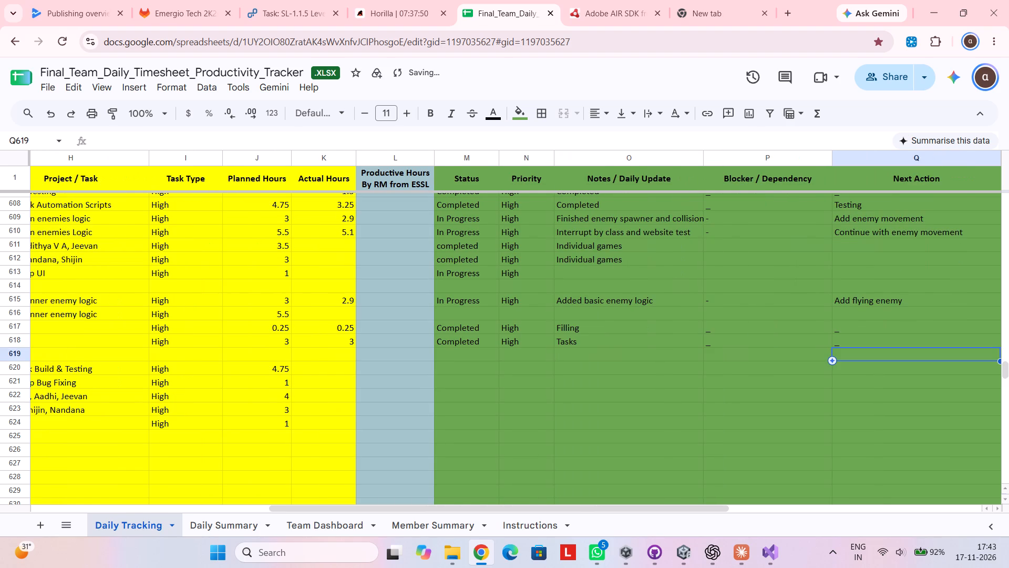
Enter 2 actual hours for the 17-Nov-2026 SparkLink Build & Testing row.
key("Left")
key("Left")
key("Left")
key("Left")
key("Left")
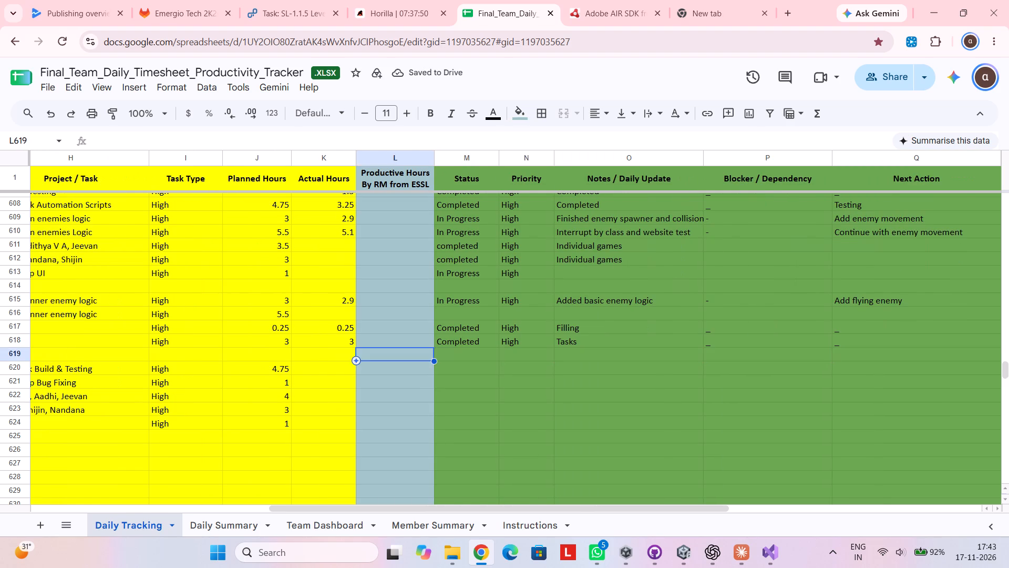
key("Left")
key("Left")
key("Left")
key("Left")
key("Left")
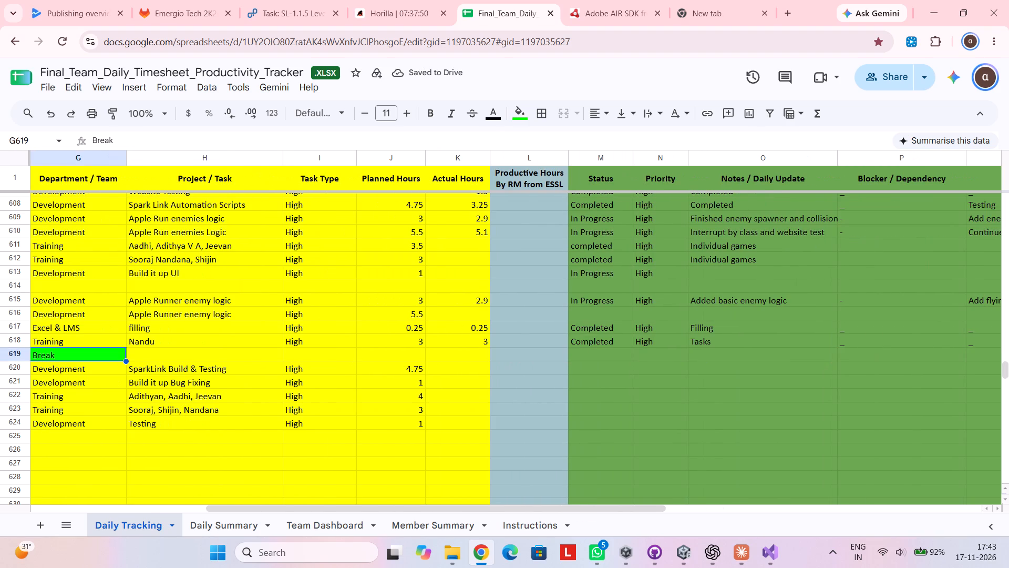
key("Down")
key("Right")
key("Right")
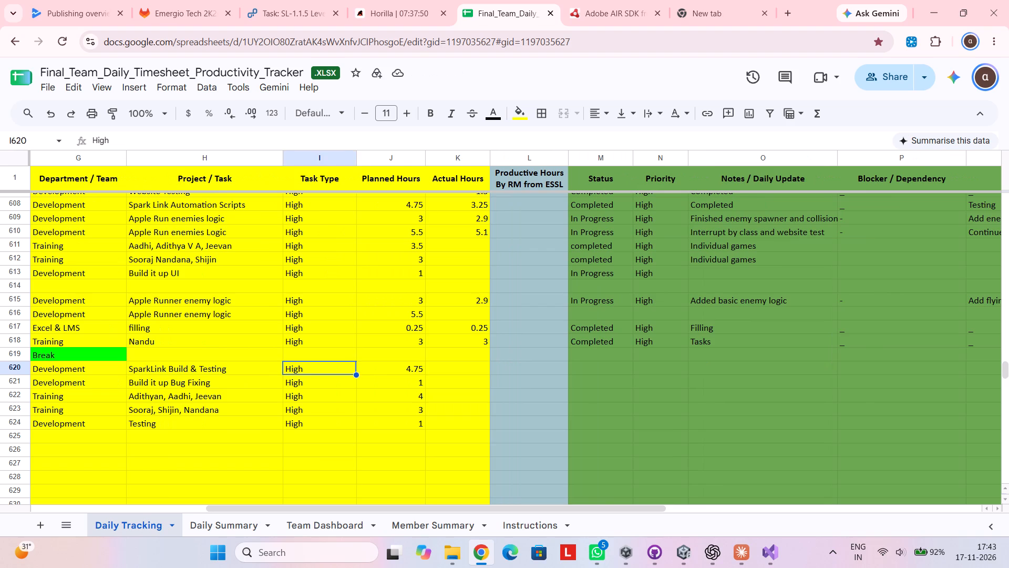
key("Right")
key("Right")
type("1.75")
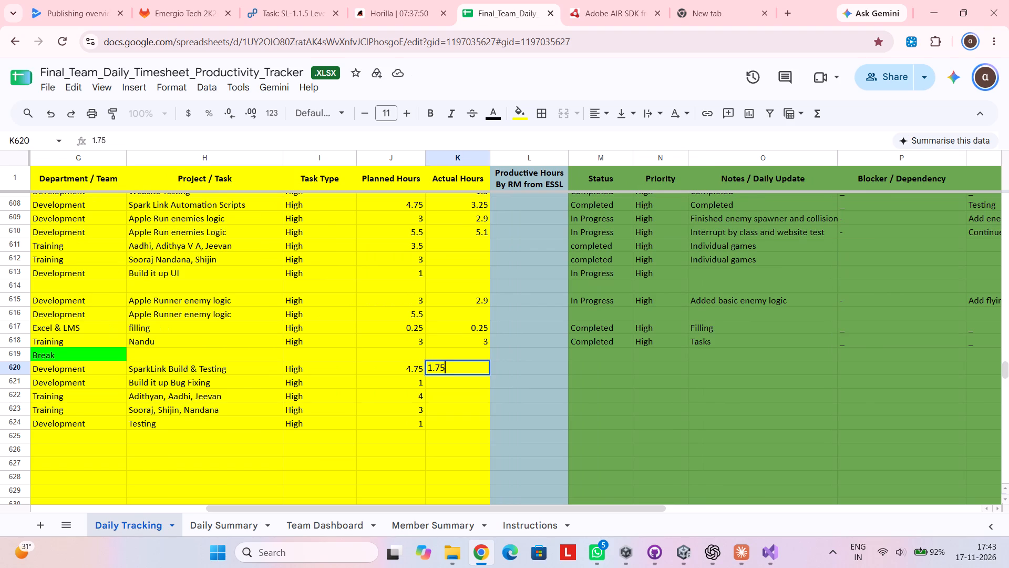
key("BackSpace")
key("BackSpace")
key("BackSpace")
key("BackSpace")
key("2")
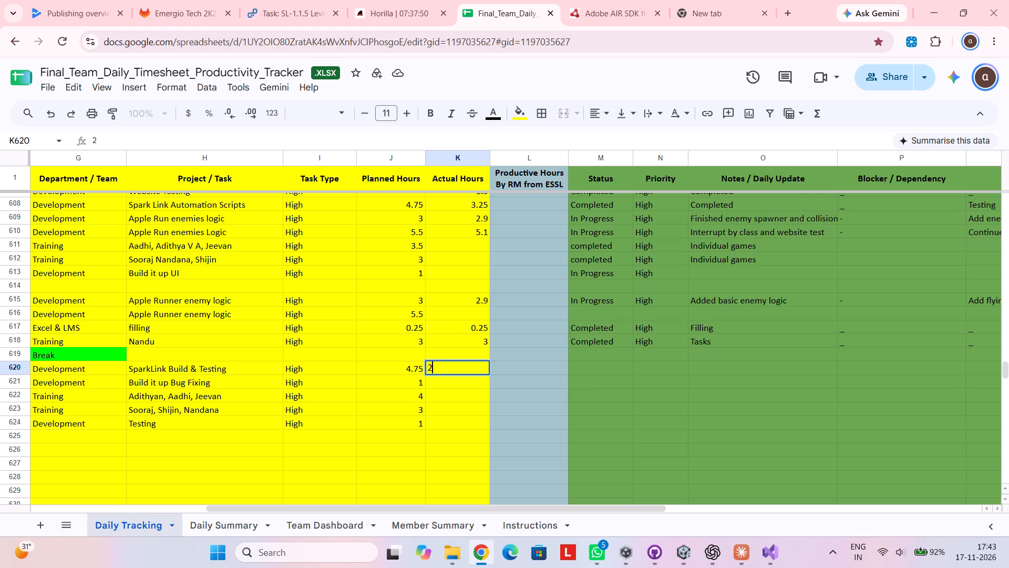
key("Right")
key("Right")
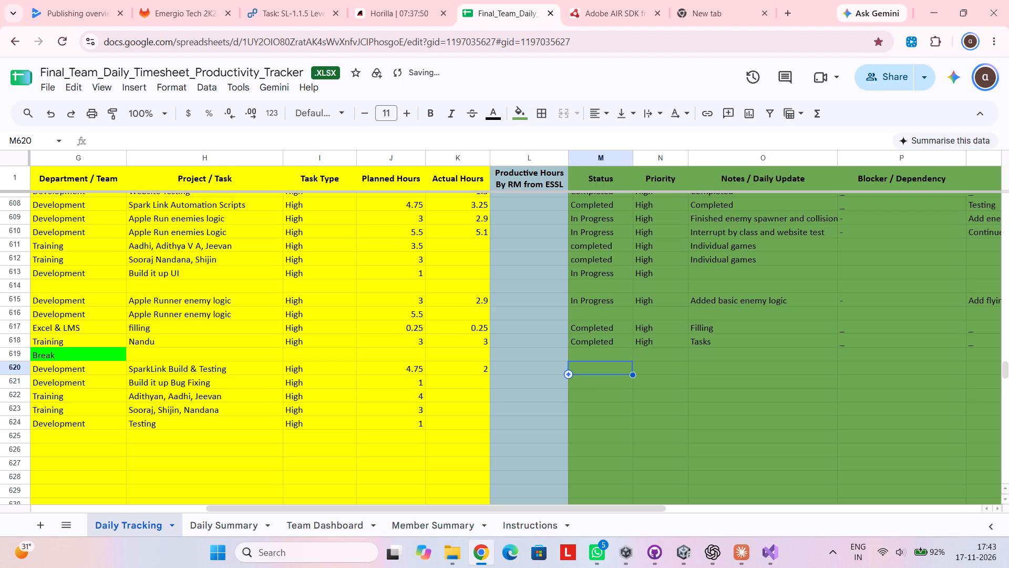
Set the 17-Nov-2026 SparkLink Build & Testing row's status to In progress and its priority to High.
key("c")
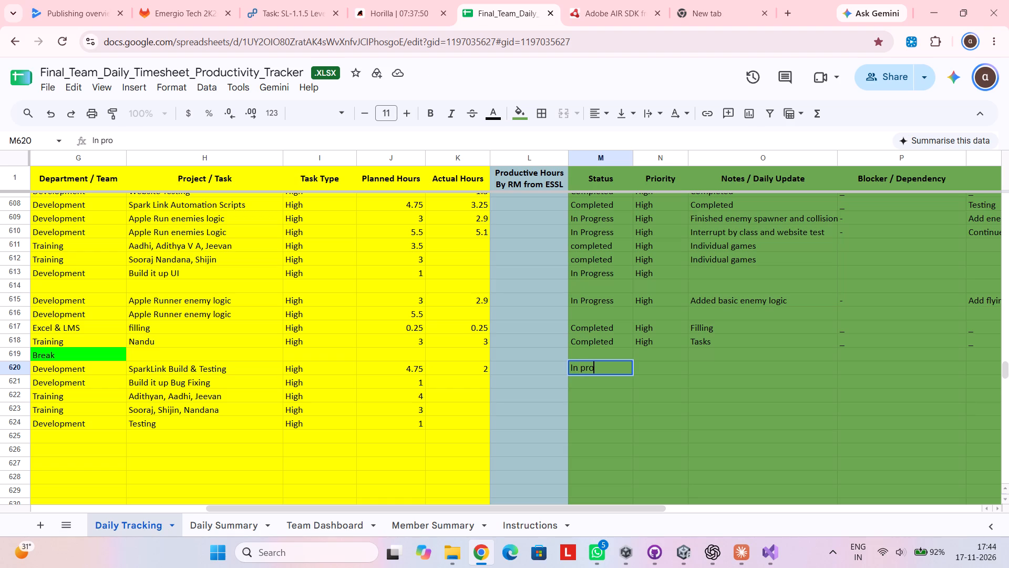
type("gress")
key("Right")
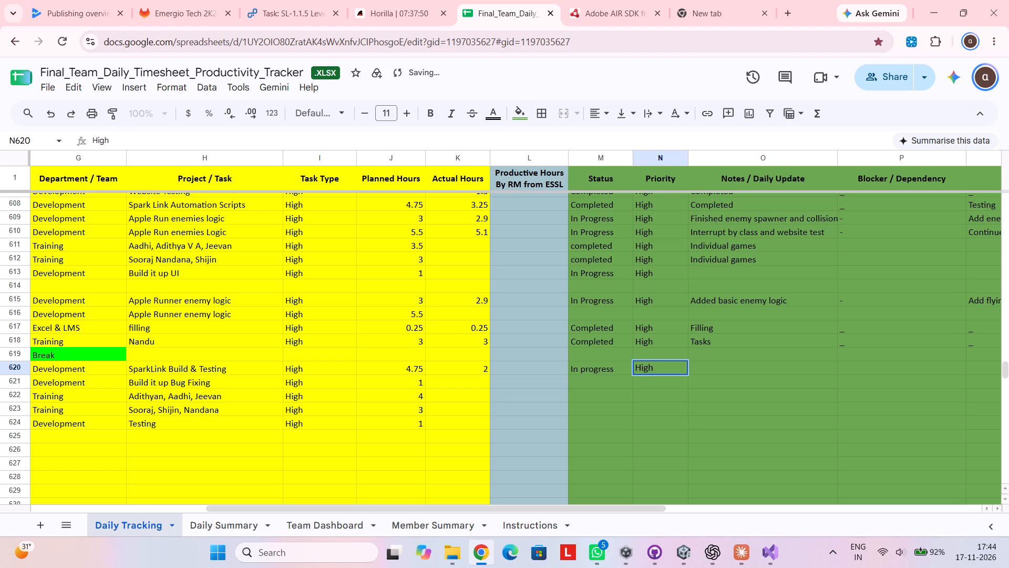
left_click(720, 364)
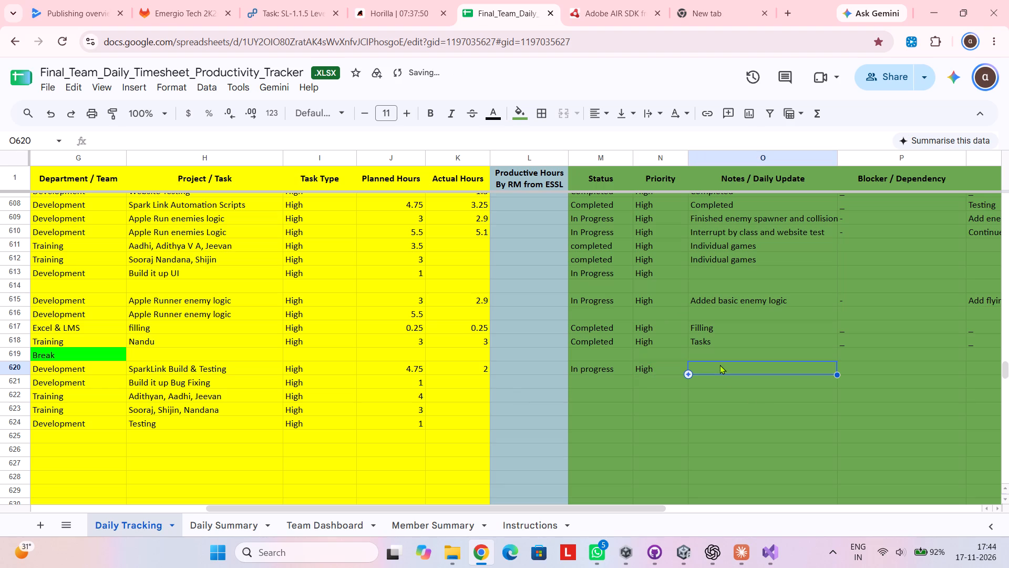
Extend that row's project / task text to SparkLink Build & Testing the infinite levels.
scroll(626, 398, "right", 1)
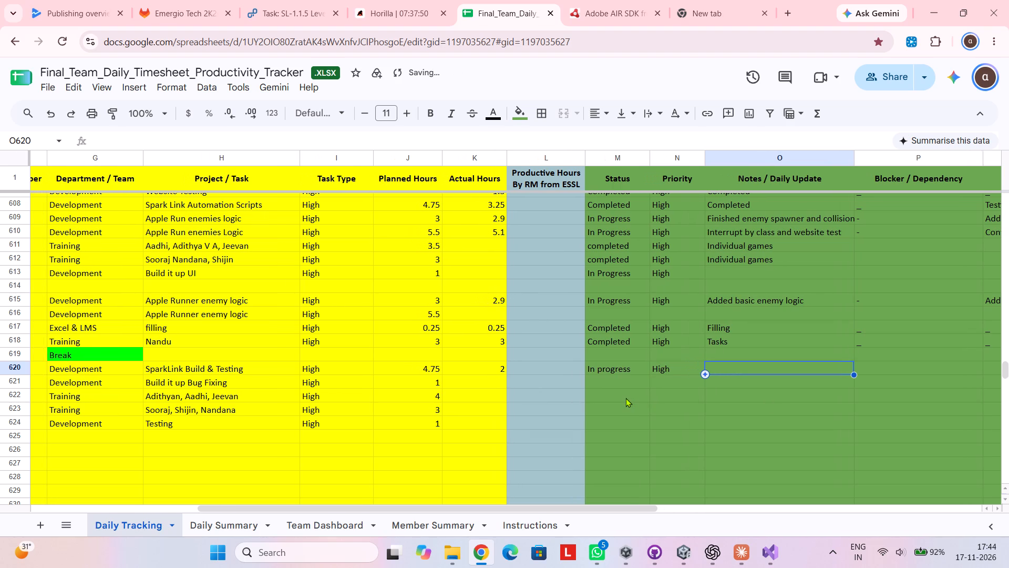
scroll(626, 398, "right", 1)
double_click(250, 366)
key("space")
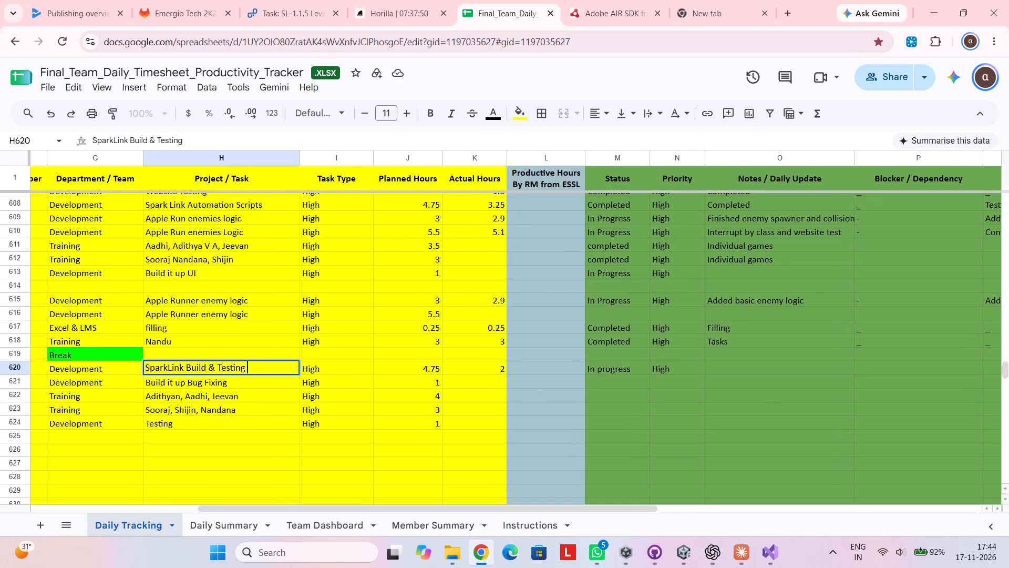
type("the infinite")
key("space")
type("levels")
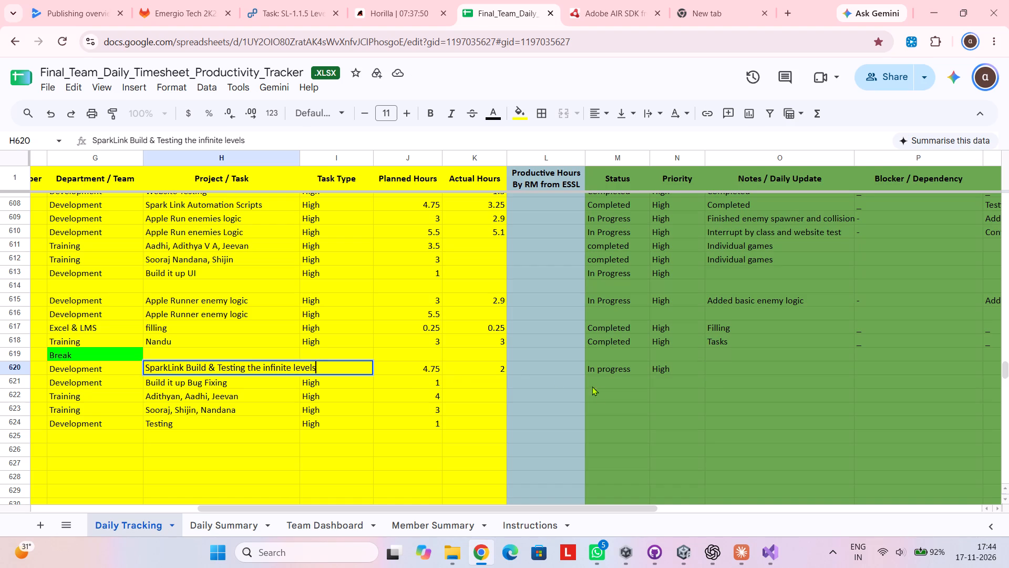
left_click(610, 394)
Enter Testing as the SparkLink row's daily update note, with an underscore for both Blocker / Dependency and Next Action.
left_click(739, 363)
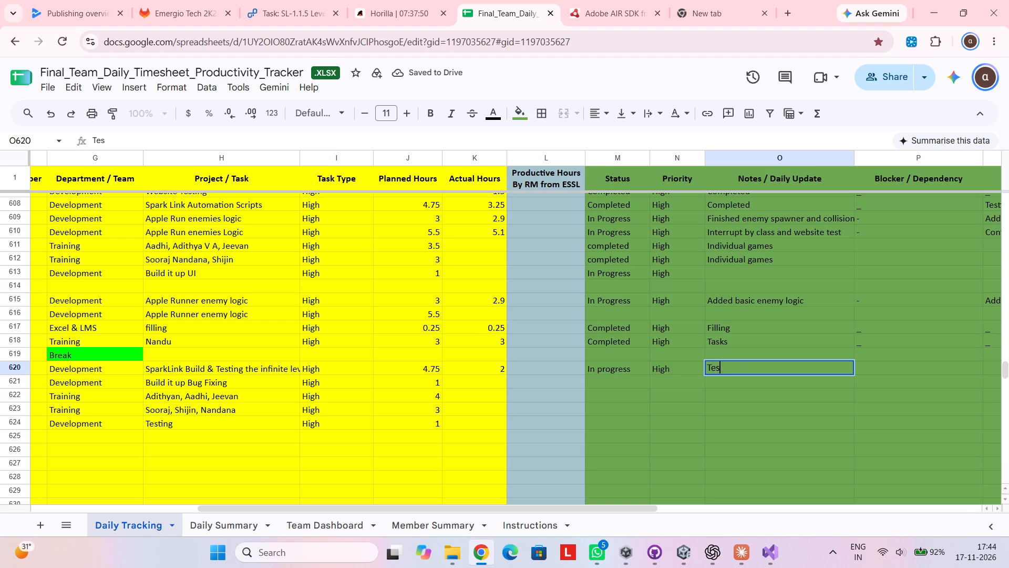
key("Right")
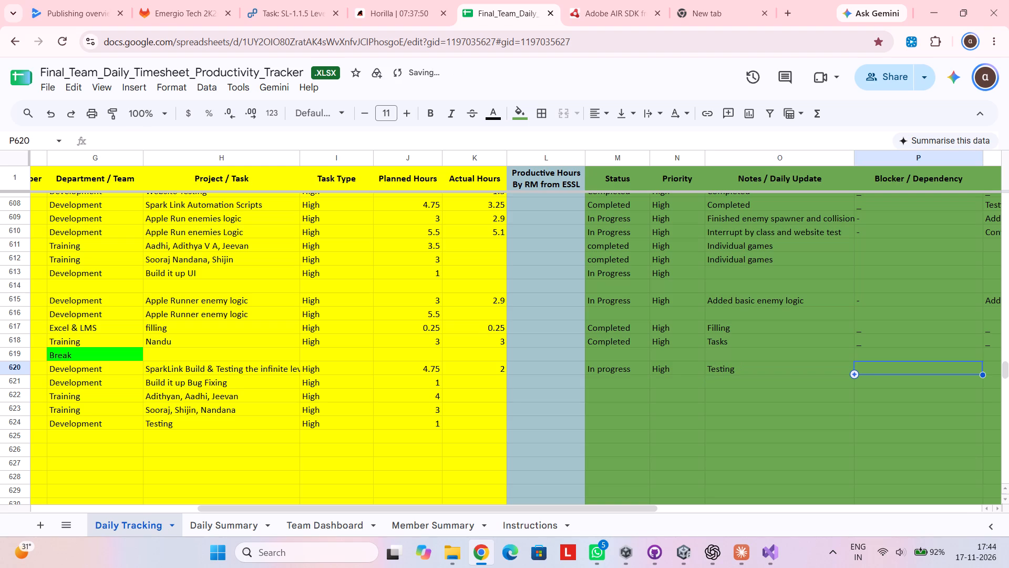
key("shift+underscore")
key("Right")
key("shift+underscore")
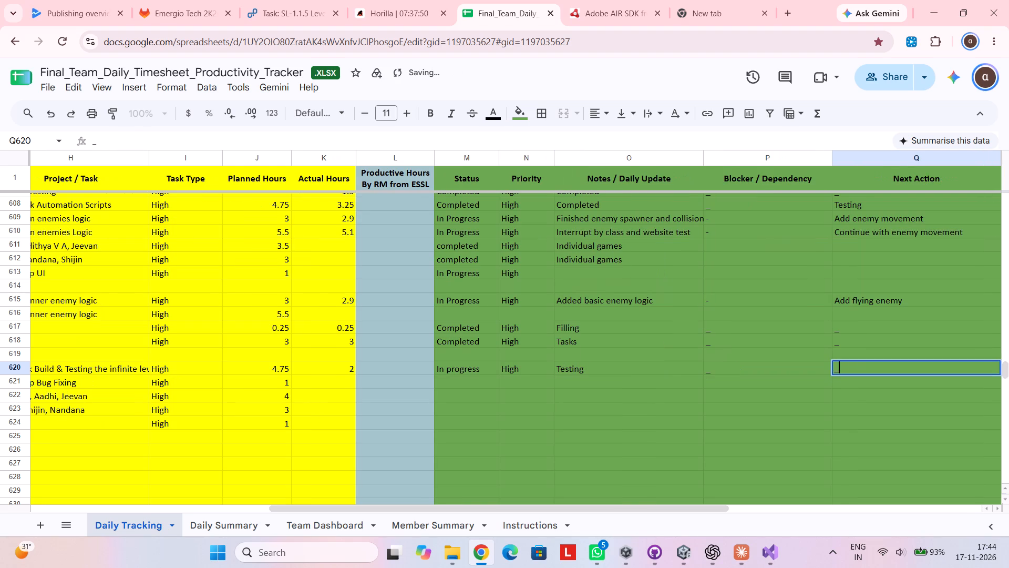
key("Down")
Insert one blank row directly below the 17-Nov-2026 SparkLink row.
key("Left")
key("Left")
key("Left")
key("Left")
key("Left")
key("Left")
key("Left")
key("Left")
key("Left")
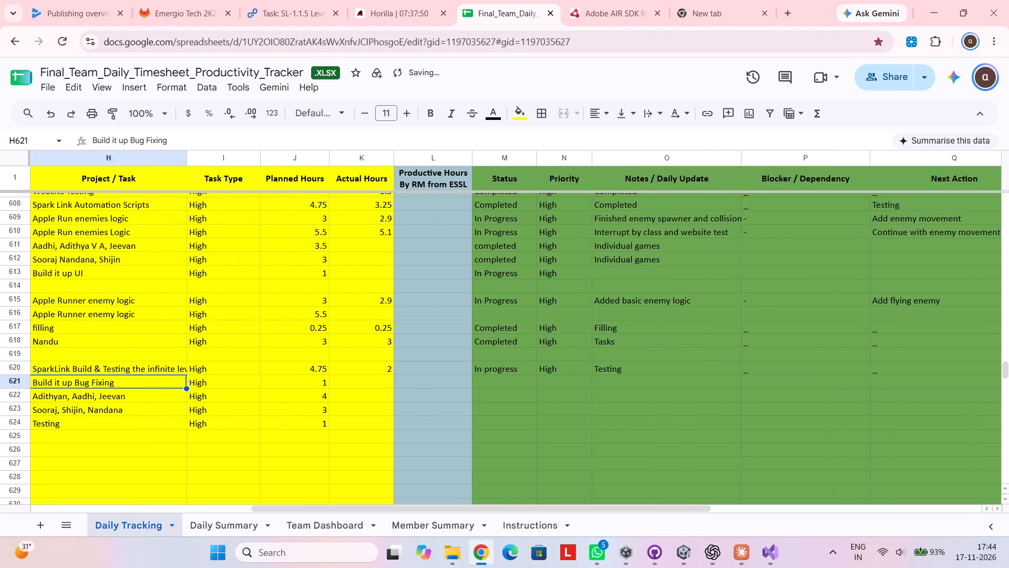
key("Left")
key("Left")
key("Left")
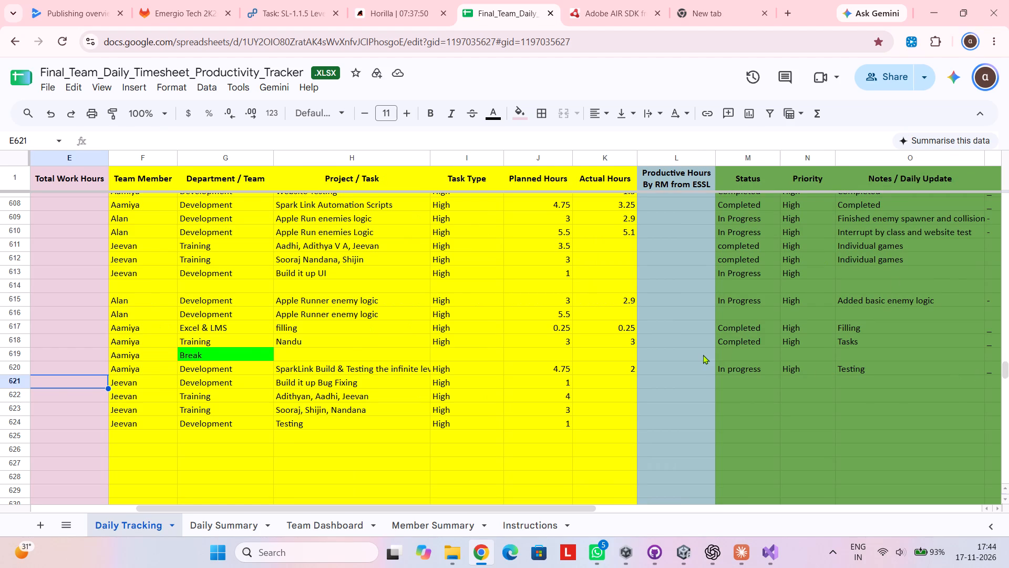
scroll(702, 354, "right", 2)
scroll(168, 366, "right", 2)
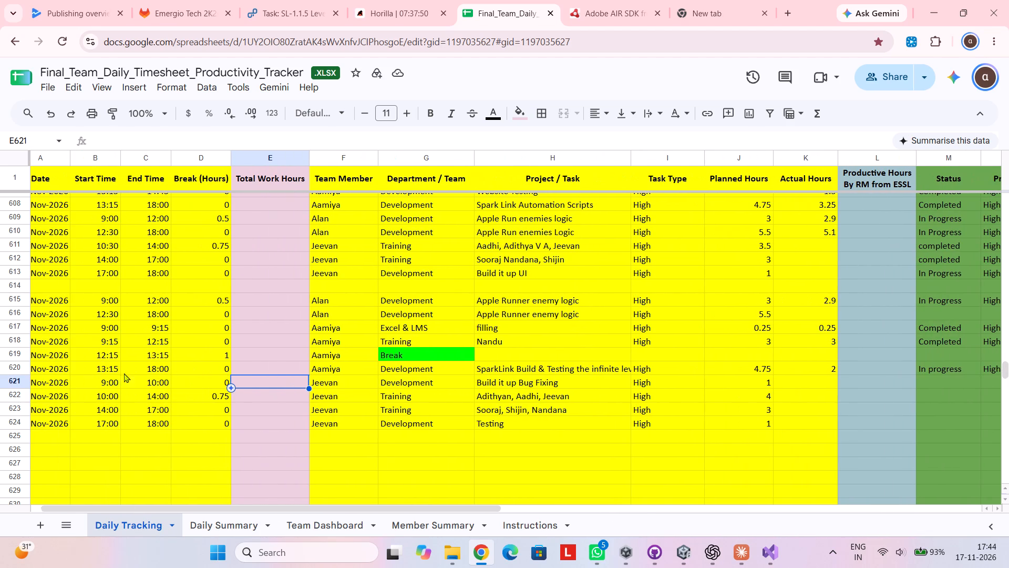
left_click(18, 366)
right_click(18, 366)
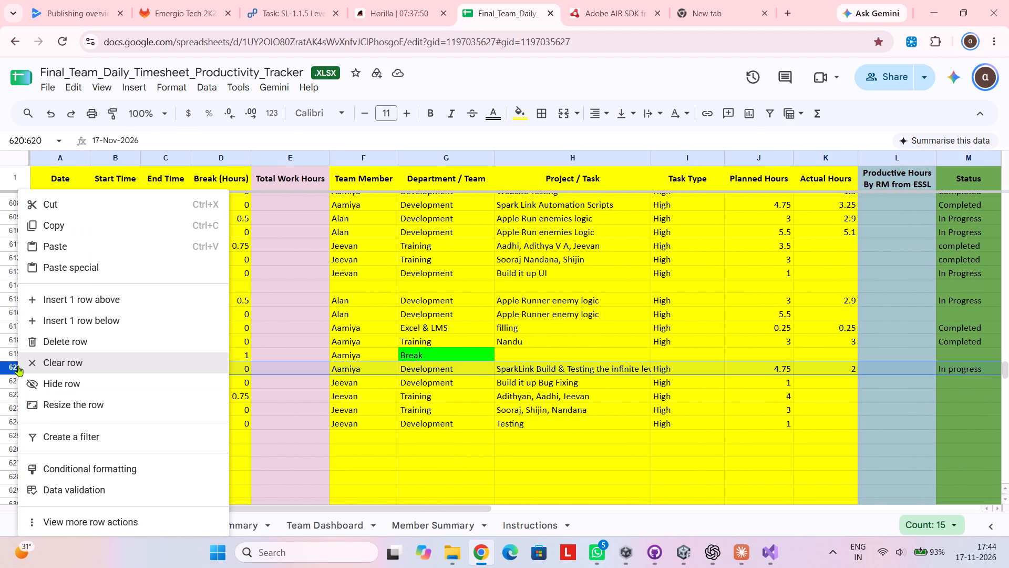
left_click(121, 323)
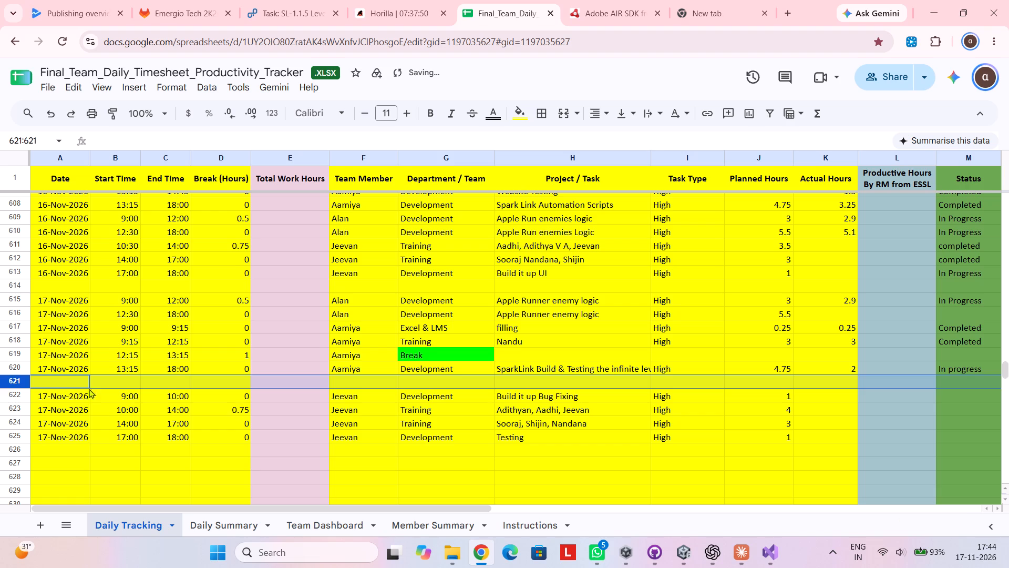
Copy the SparkLink row's date, 17-Nov-2026, into the new row and set its start time to 15:25.
left_click(76, 369)
key("ctrl+c")
key("Down")
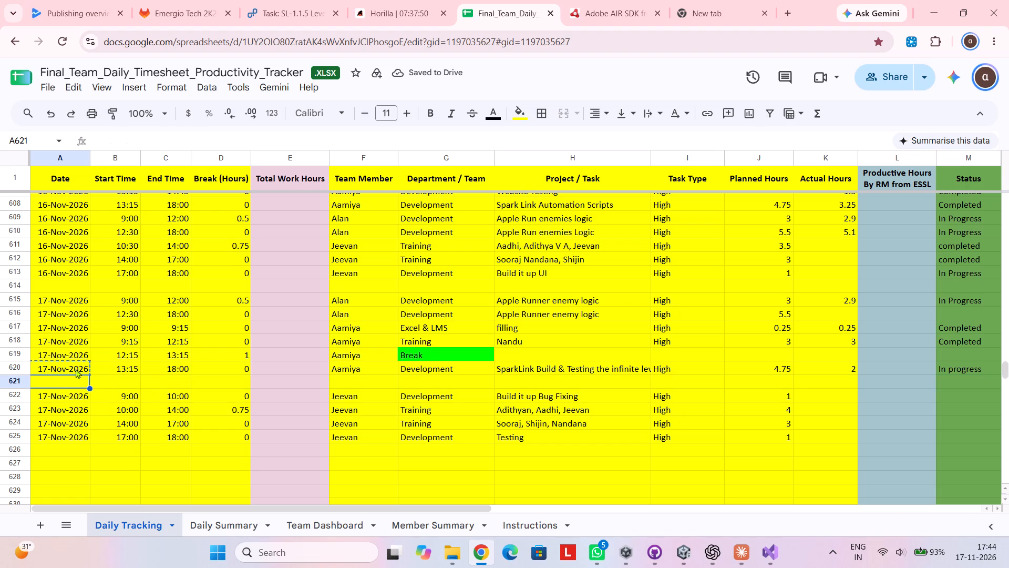
key("ctrl+v")
key("Right")
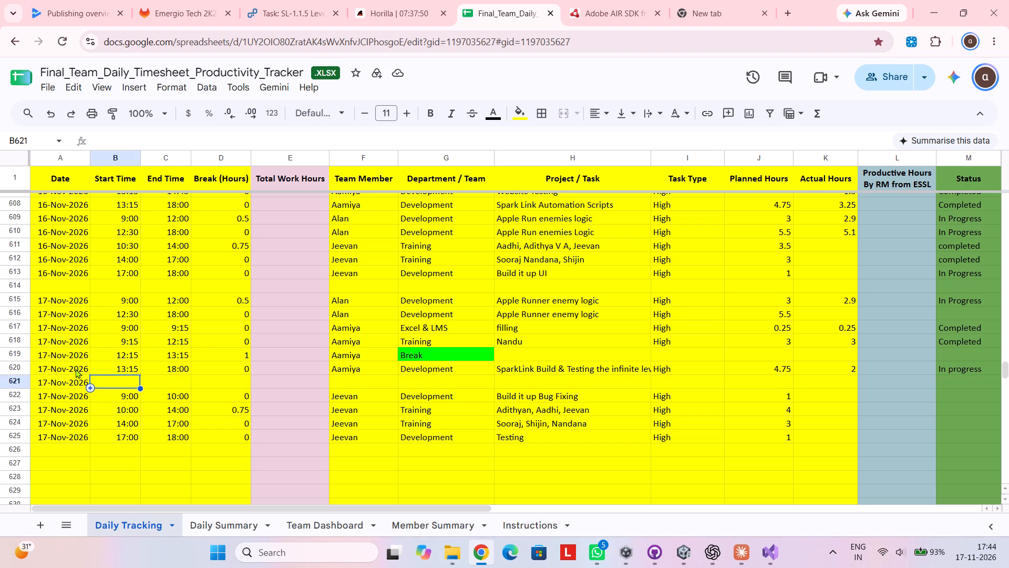
type("15")
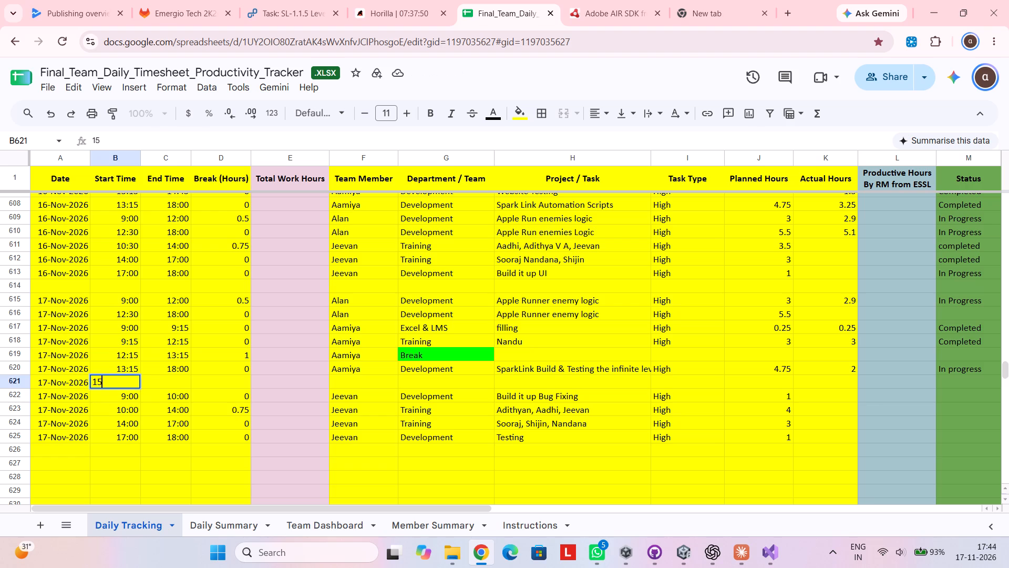
key("shift+colon")
type("25")
key("Right")
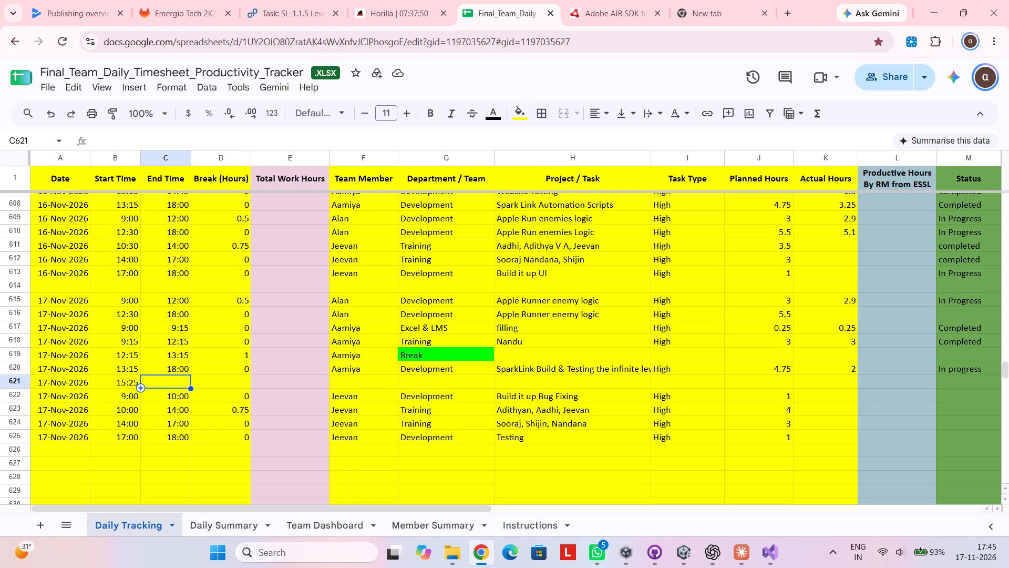
Give the new row an end time of 18:00, 0 break hours and the same team member as the row above.
type("17")
key("shift+colon")
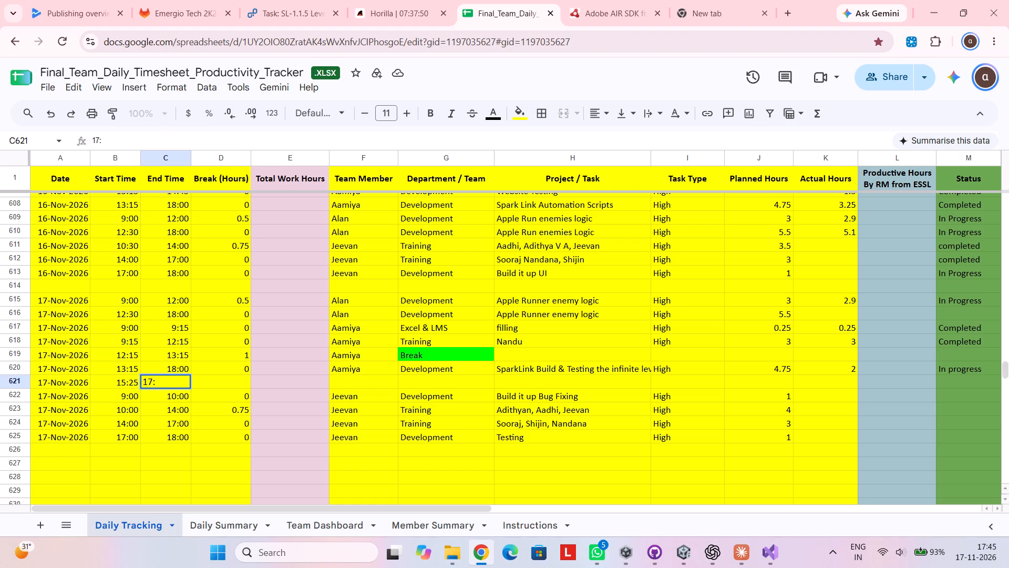
key("BackSpace")
key("BackSpace")
key("BackSpace")
type("18:00")
key("Right")
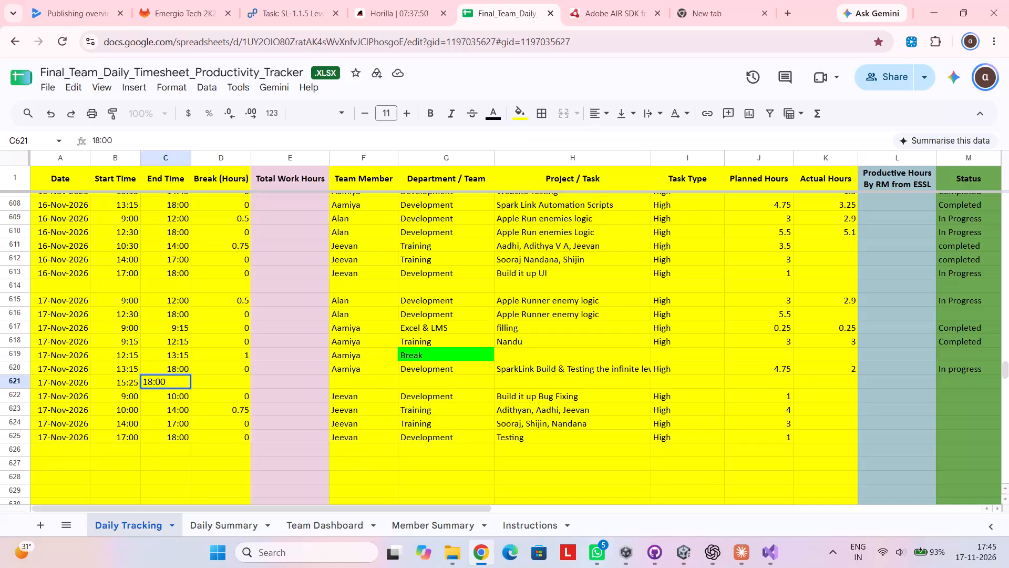
key("0")
key("Right")
key("Right")
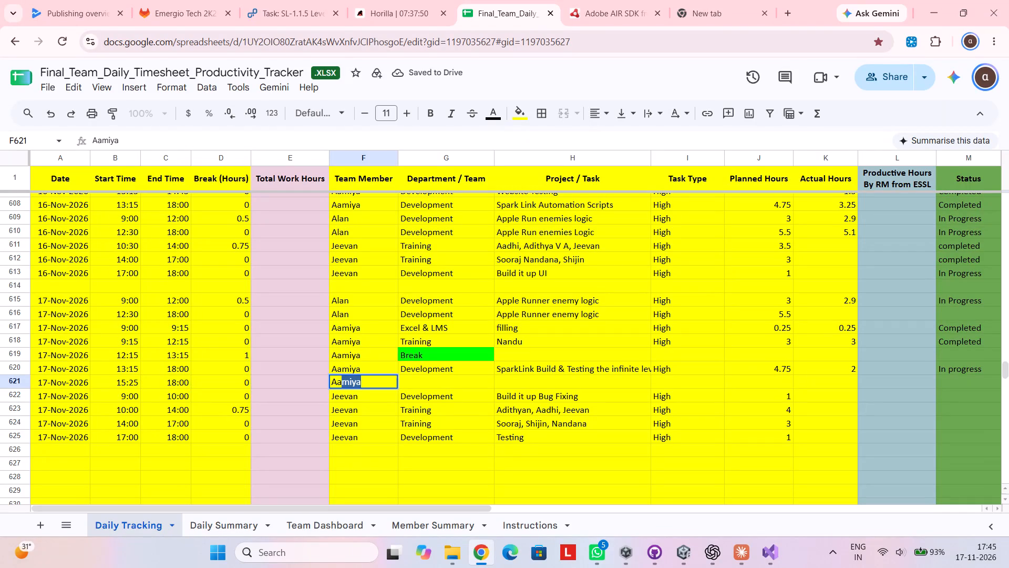
key("Tab")
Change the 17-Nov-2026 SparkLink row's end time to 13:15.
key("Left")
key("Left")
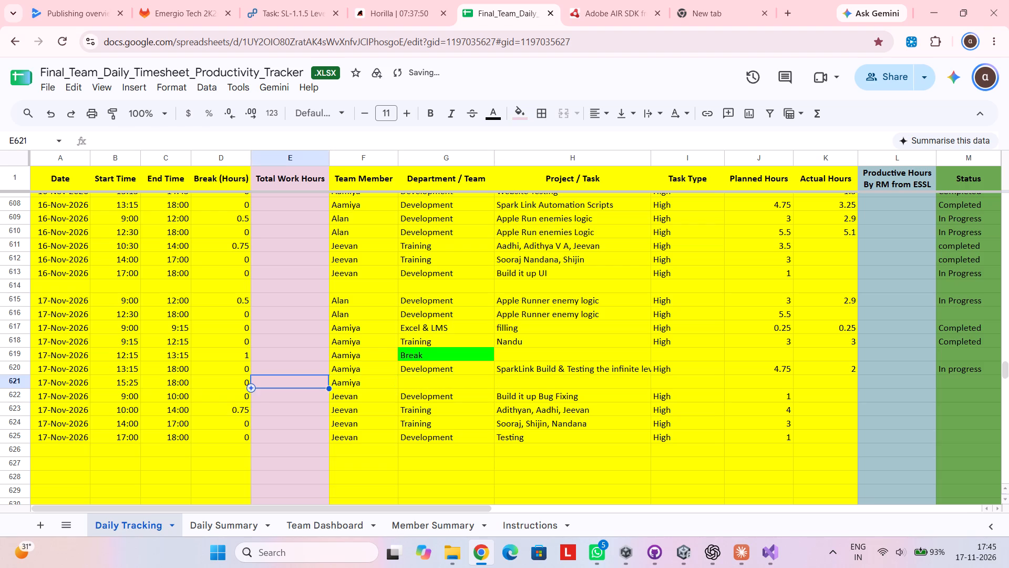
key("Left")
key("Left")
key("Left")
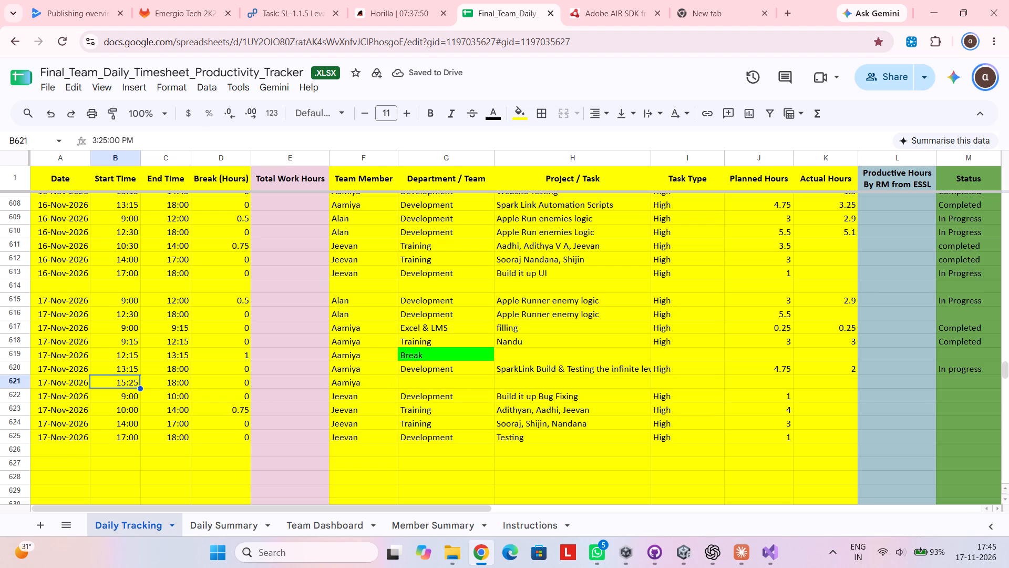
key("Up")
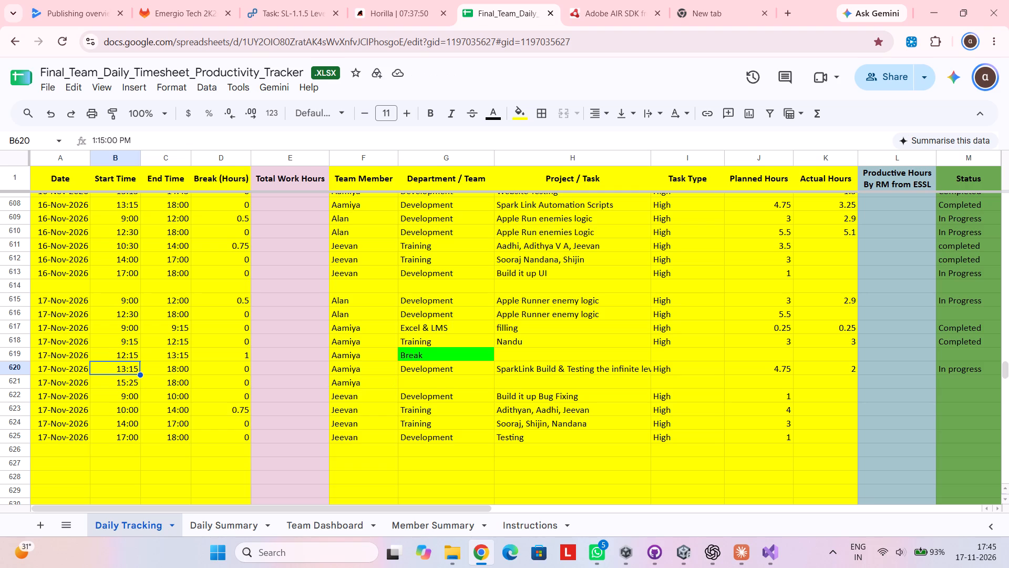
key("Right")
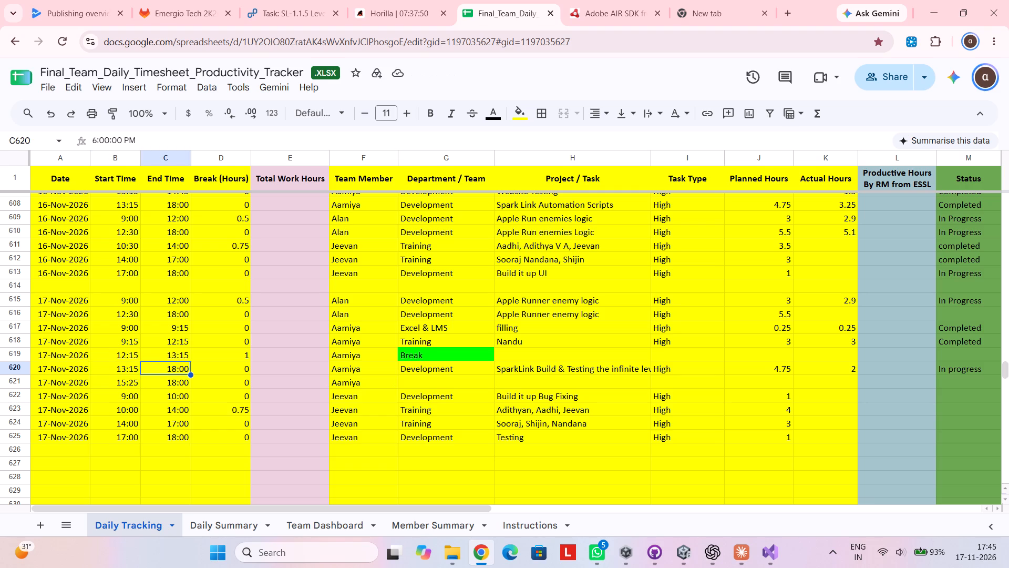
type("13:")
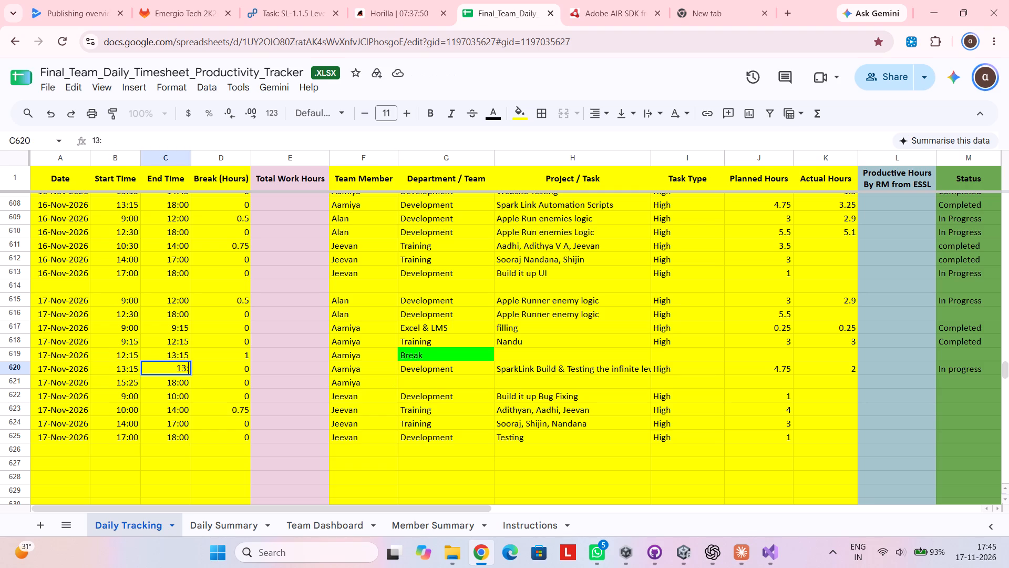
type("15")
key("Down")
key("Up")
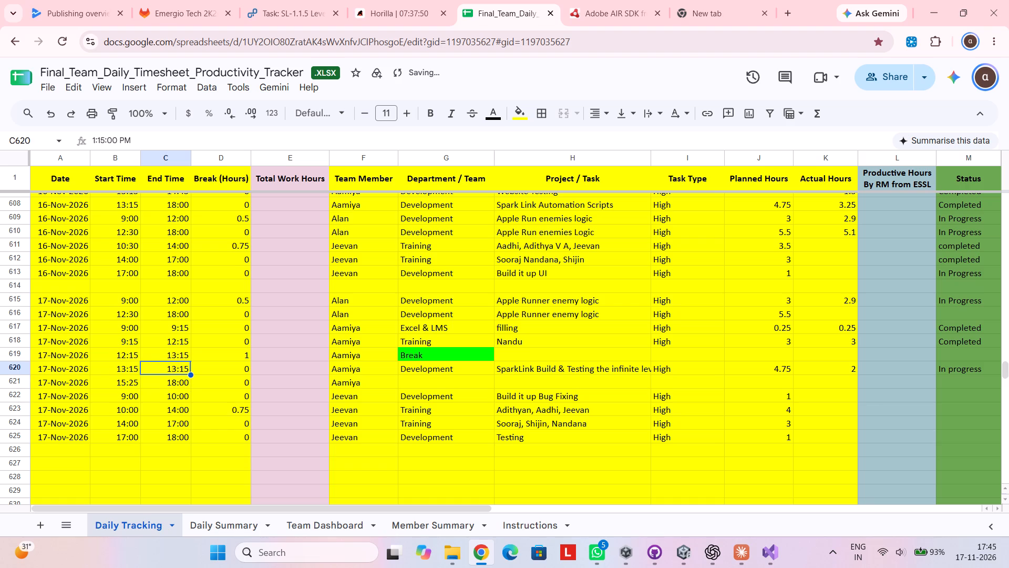
Set the end time of the 17-Nov-2026 SparkLink row to 15:25.
double_click(187, 368)
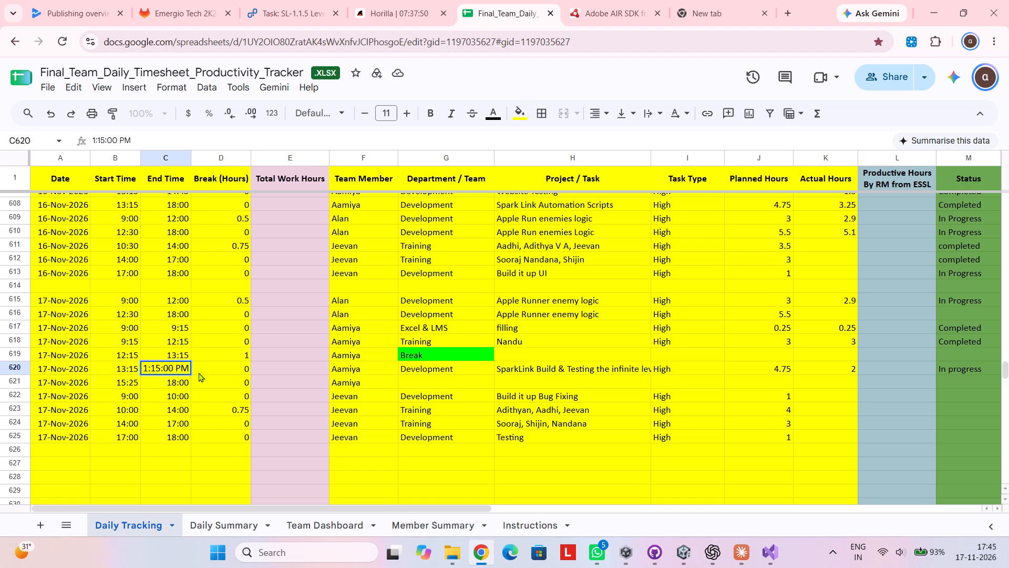
key("BackSpace")
key("BackSpace")
key("BackSpace")
key("BackSpace")
key("BackSpace")
key("BackSpace")
key("BackSpace")
key("BackSpace")
key("BackSpace")
key("BackSpace")
key("BackSpace")
key("BackSpace")
key("BackSpace")
key("BackSpace")
key("BackSpace")
key("BackSpace")
key("BackSpace")
key("BackSpace")
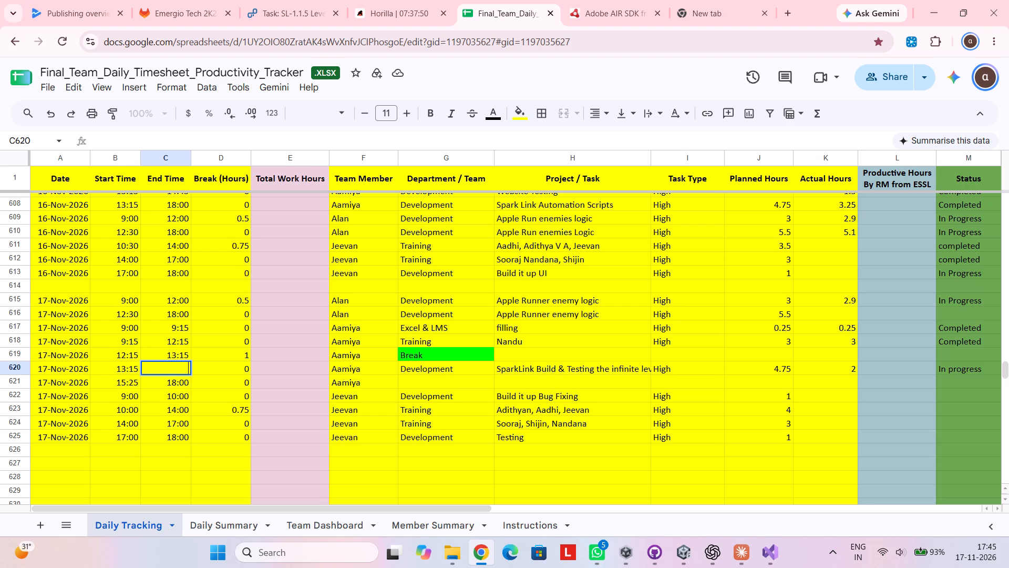
type("15")
key("shift+colon")
type("25")
left_click(202, 450)
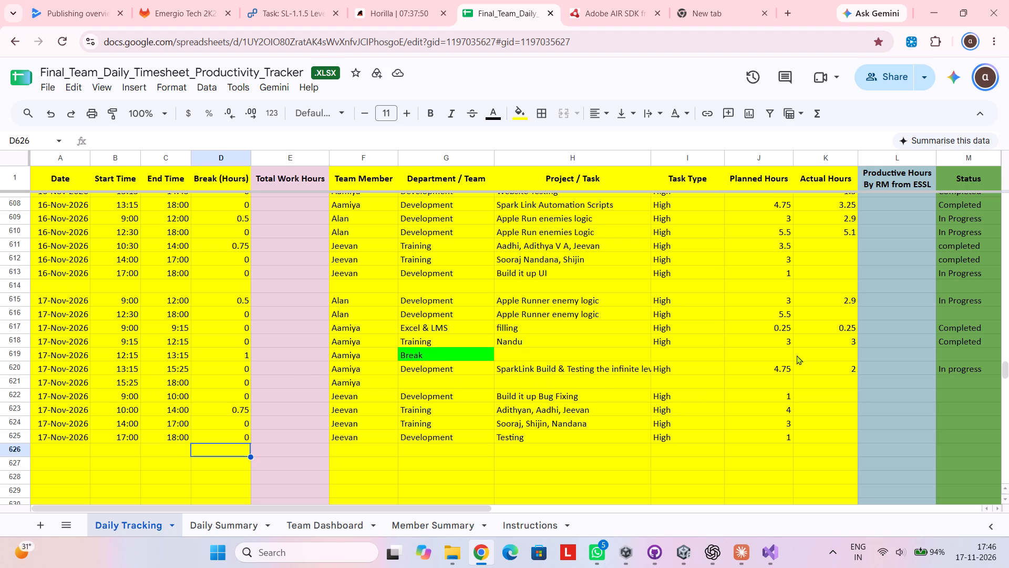
Set the actual hours of the 17-Nov-2026 SparkLink row to 2.10.
double_click(857, 367)
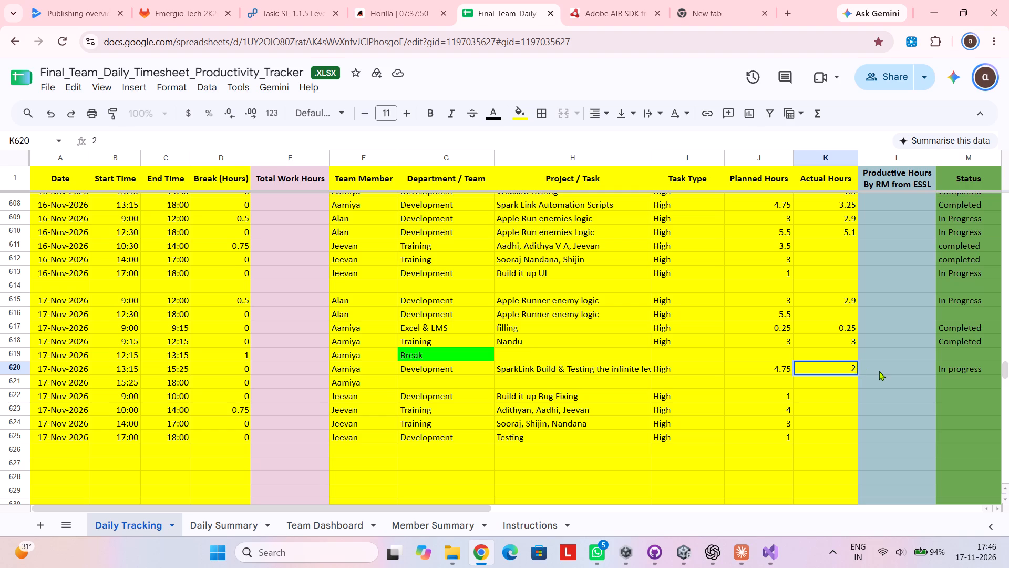
type(".10")
key("BackSpace")
key("0")
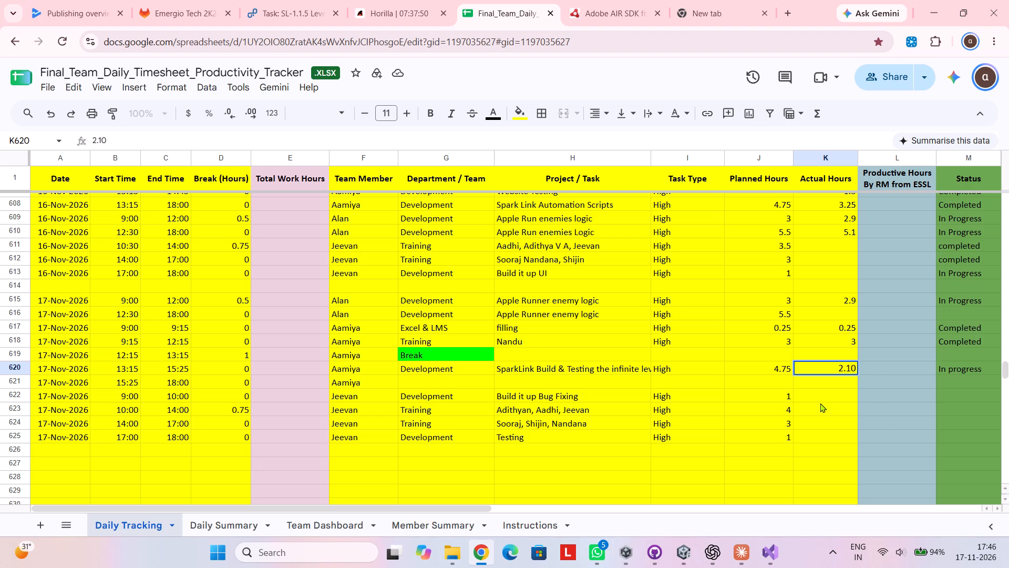
left_click(820, 403)
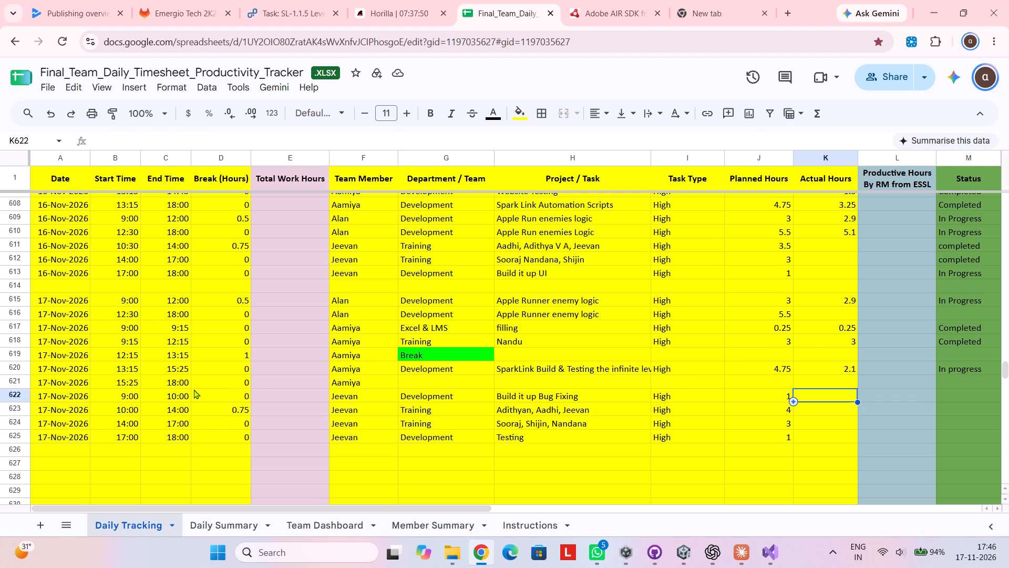
Fill the 15:25–18:00 row with department Development, task "Casino Game Meeting & Testing Game" and task type High.
left_click(431, 379)
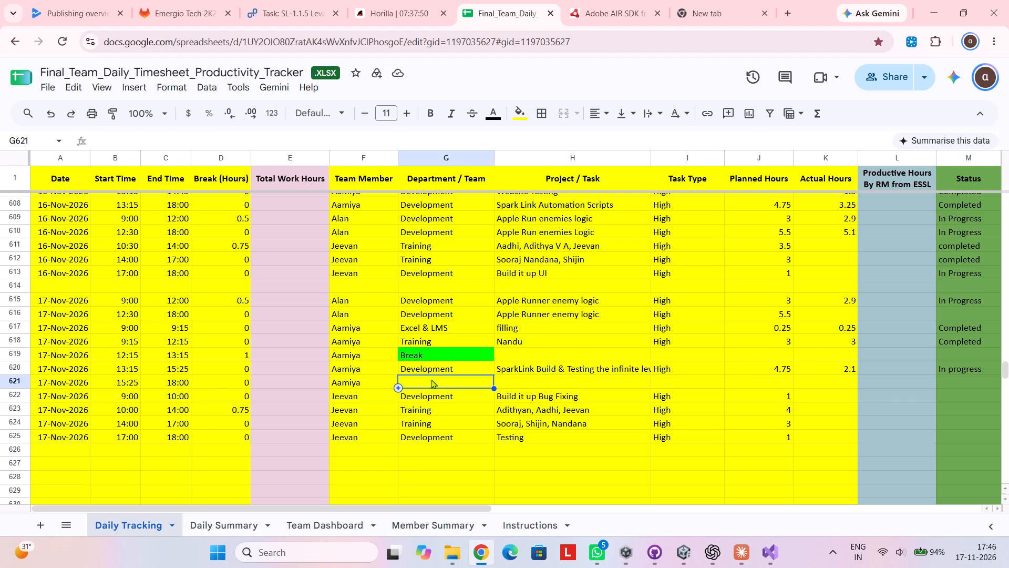
key("Tab")
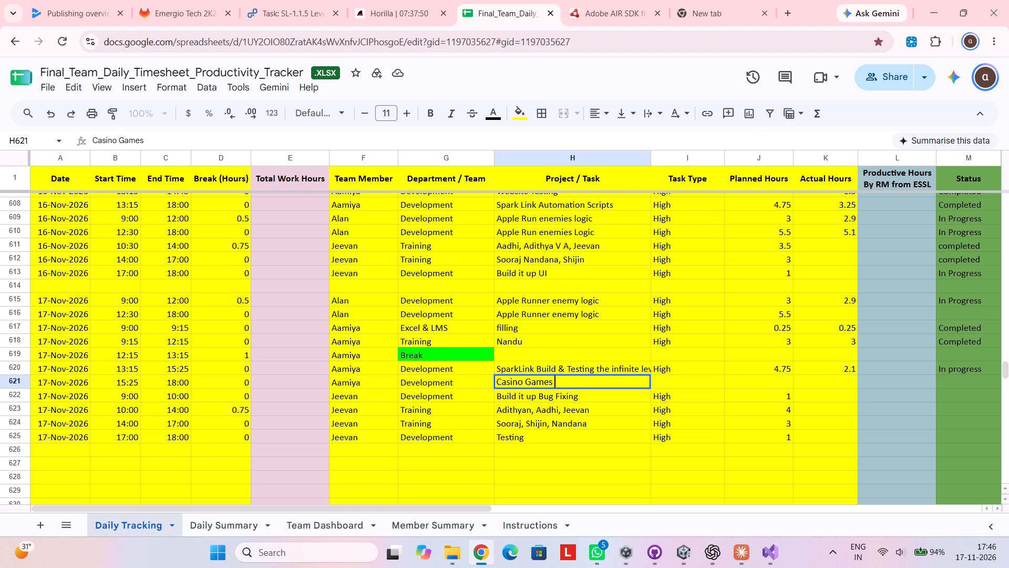
key("BackSpace")
key("BackSpace")
key("space")
type("eeting")
key("space")
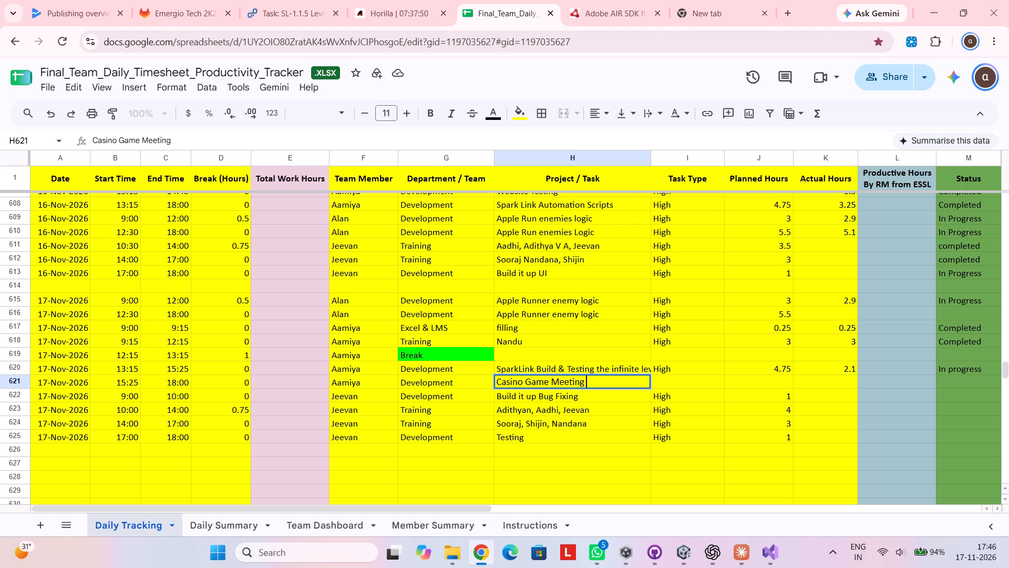
type("&")
key("space")
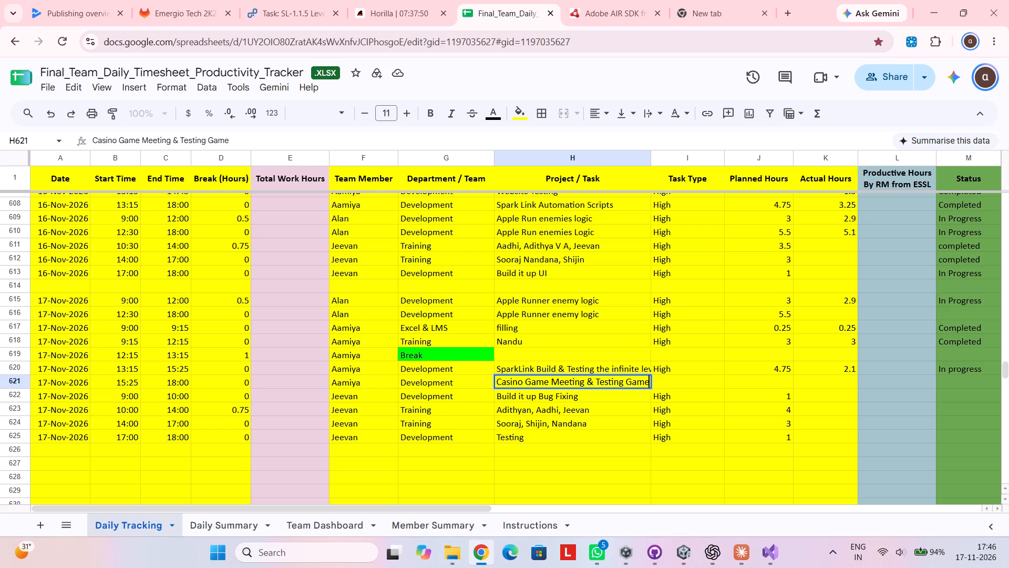
key("Right")
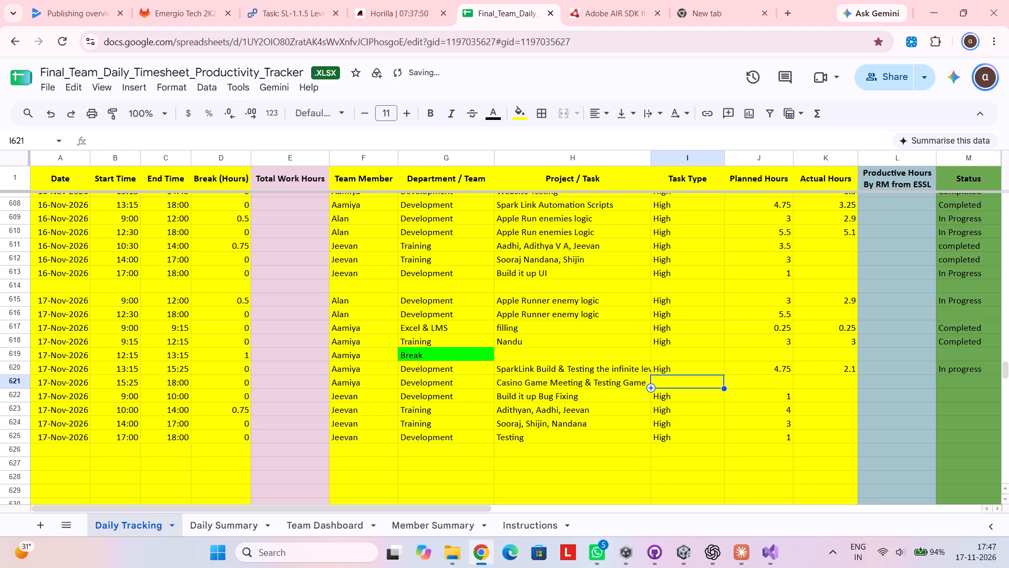
key("Right")
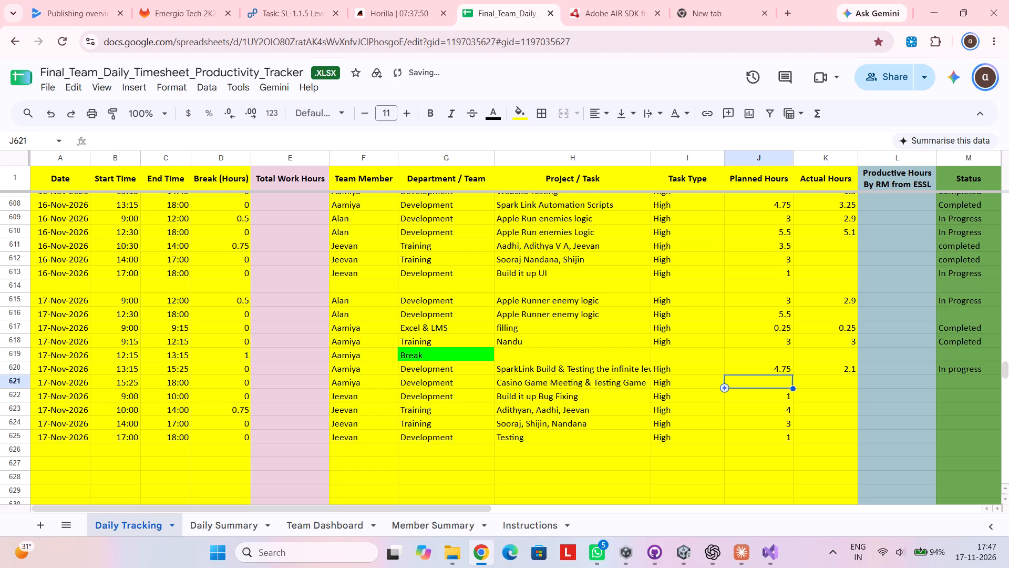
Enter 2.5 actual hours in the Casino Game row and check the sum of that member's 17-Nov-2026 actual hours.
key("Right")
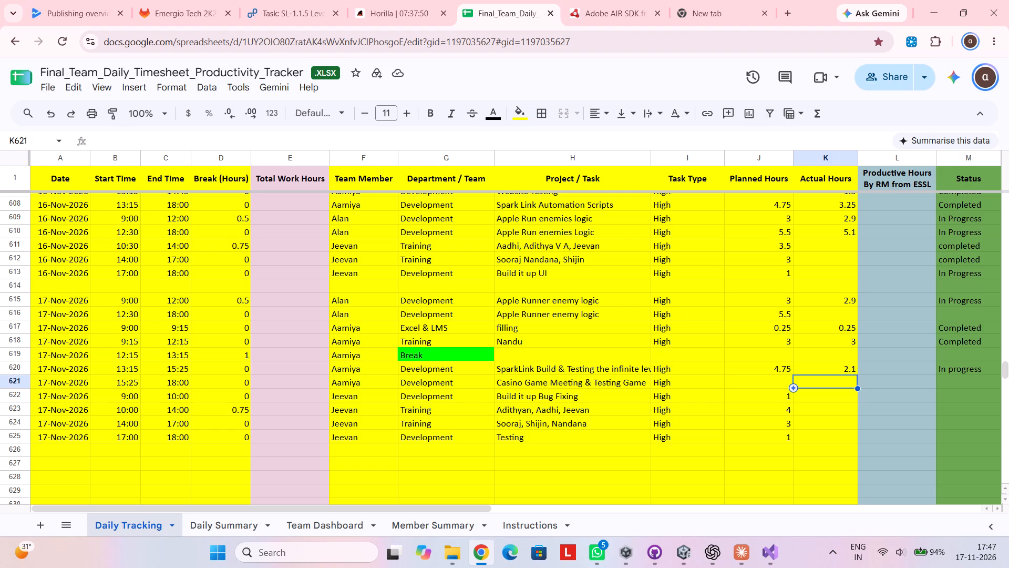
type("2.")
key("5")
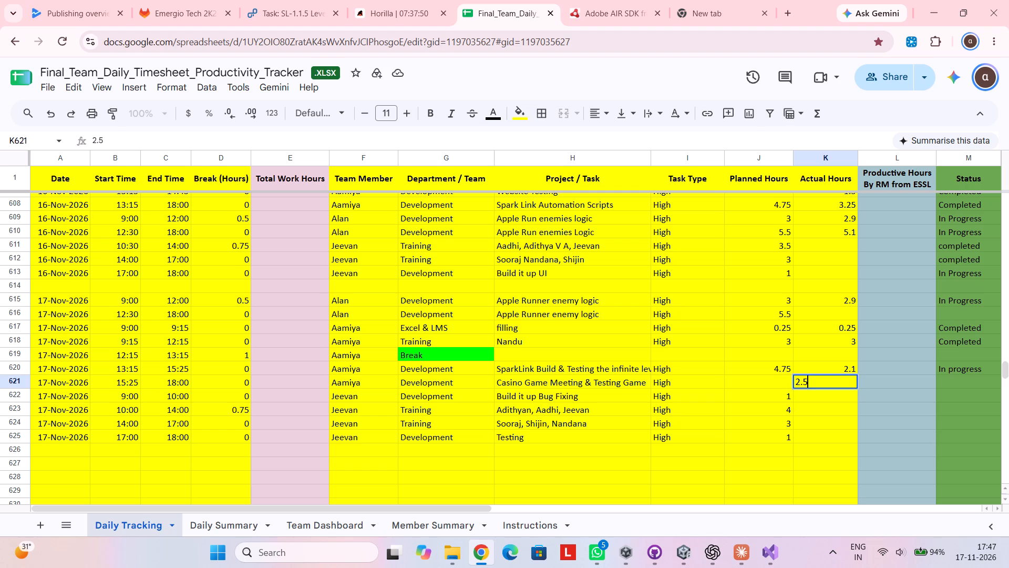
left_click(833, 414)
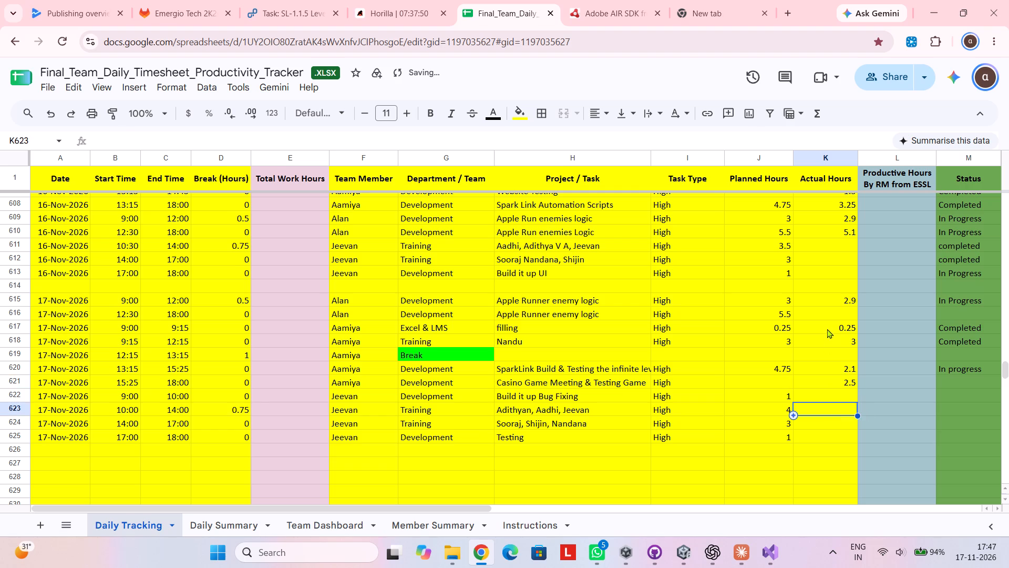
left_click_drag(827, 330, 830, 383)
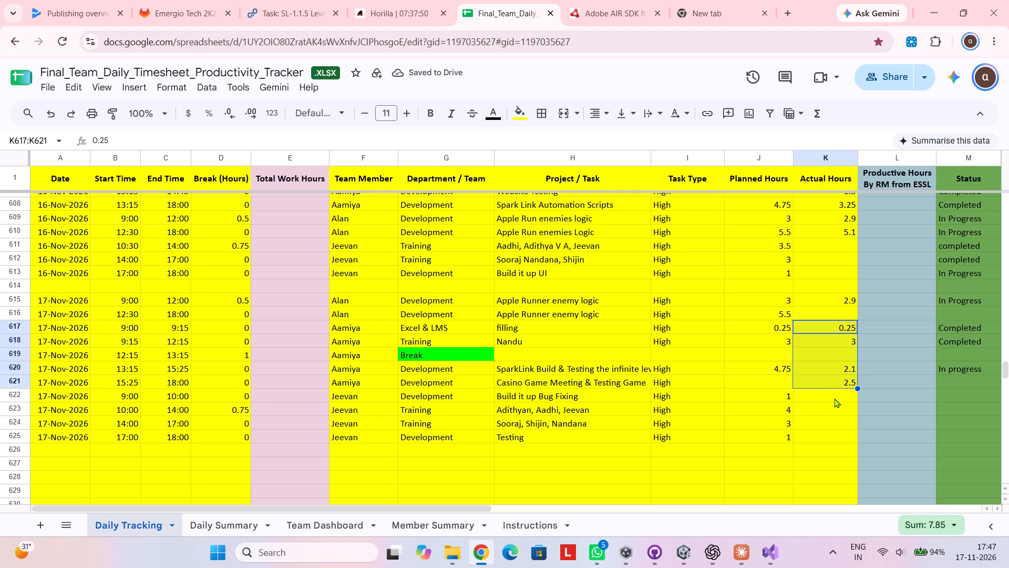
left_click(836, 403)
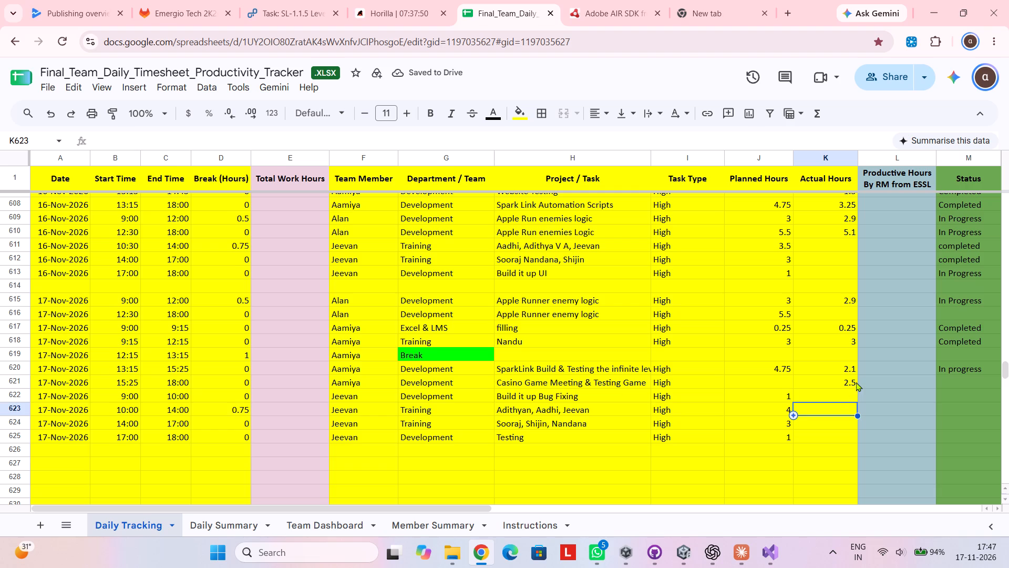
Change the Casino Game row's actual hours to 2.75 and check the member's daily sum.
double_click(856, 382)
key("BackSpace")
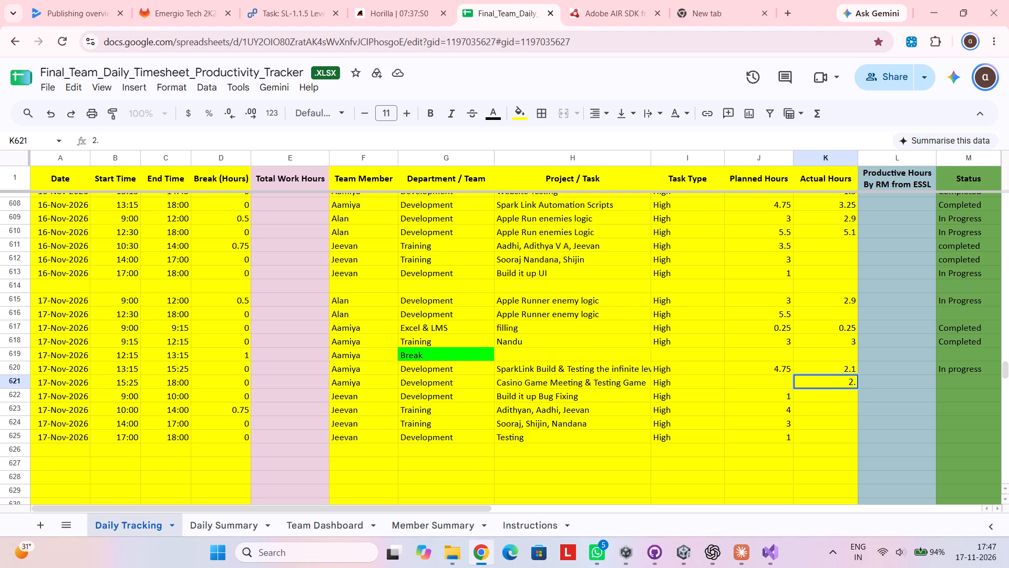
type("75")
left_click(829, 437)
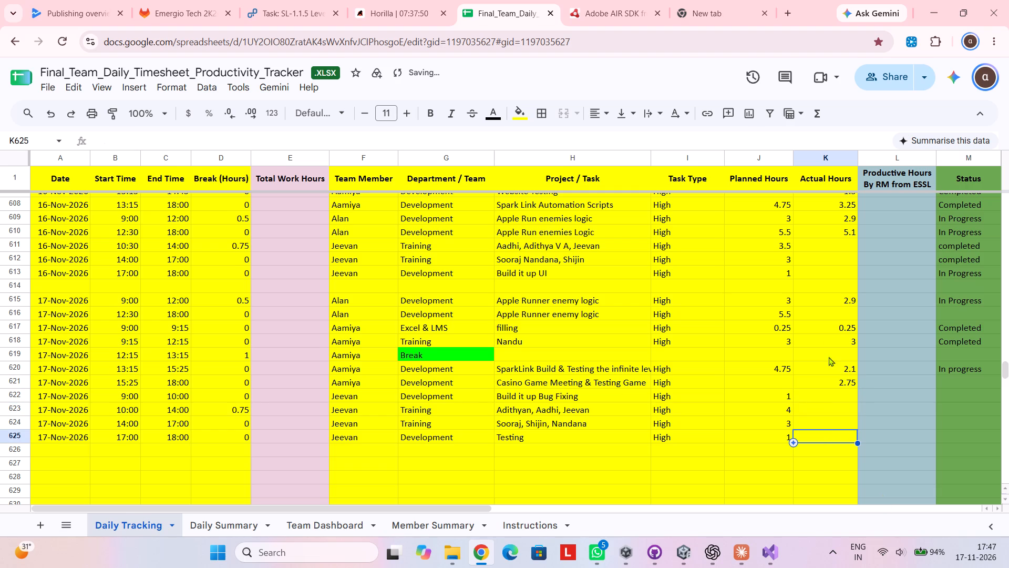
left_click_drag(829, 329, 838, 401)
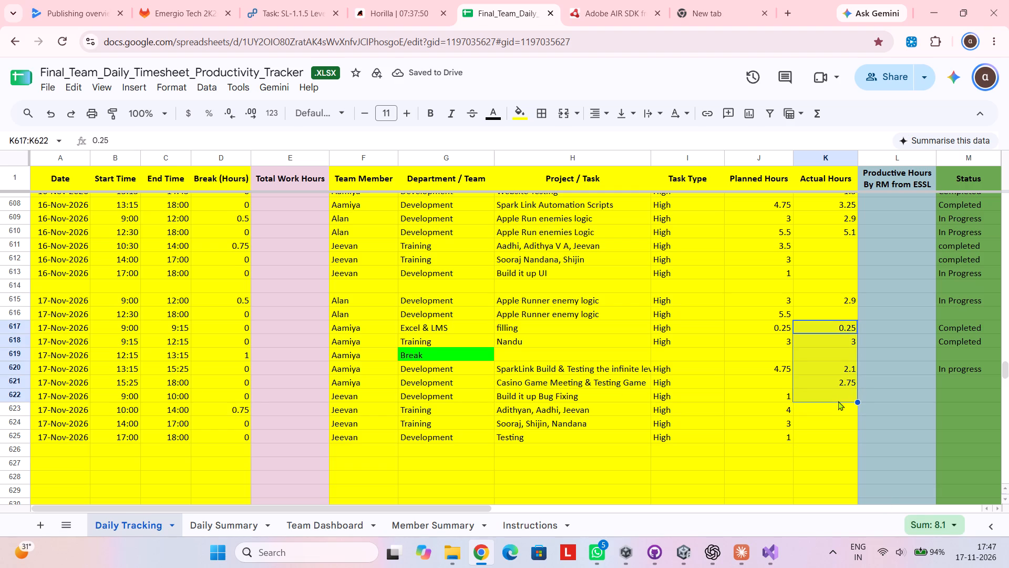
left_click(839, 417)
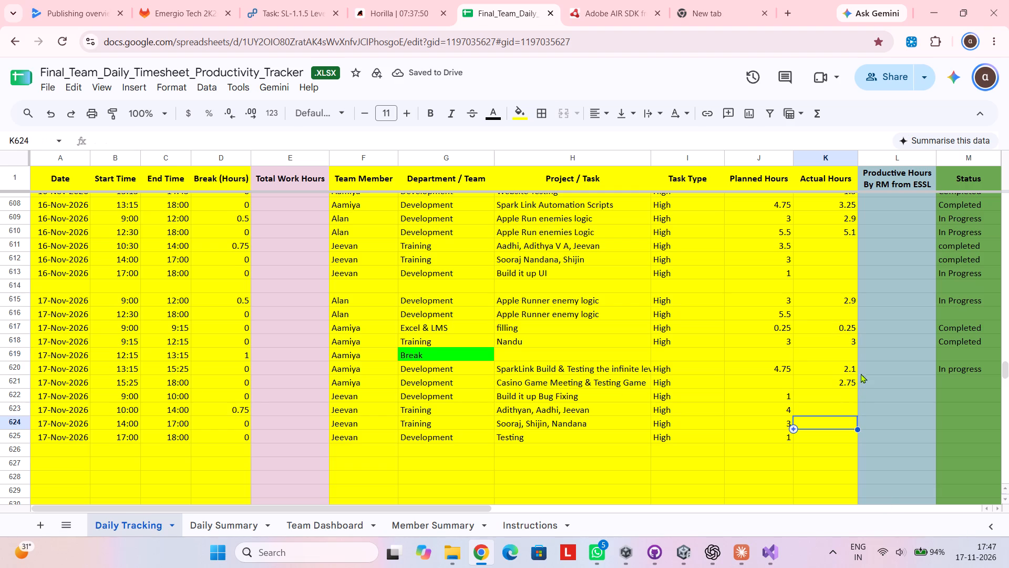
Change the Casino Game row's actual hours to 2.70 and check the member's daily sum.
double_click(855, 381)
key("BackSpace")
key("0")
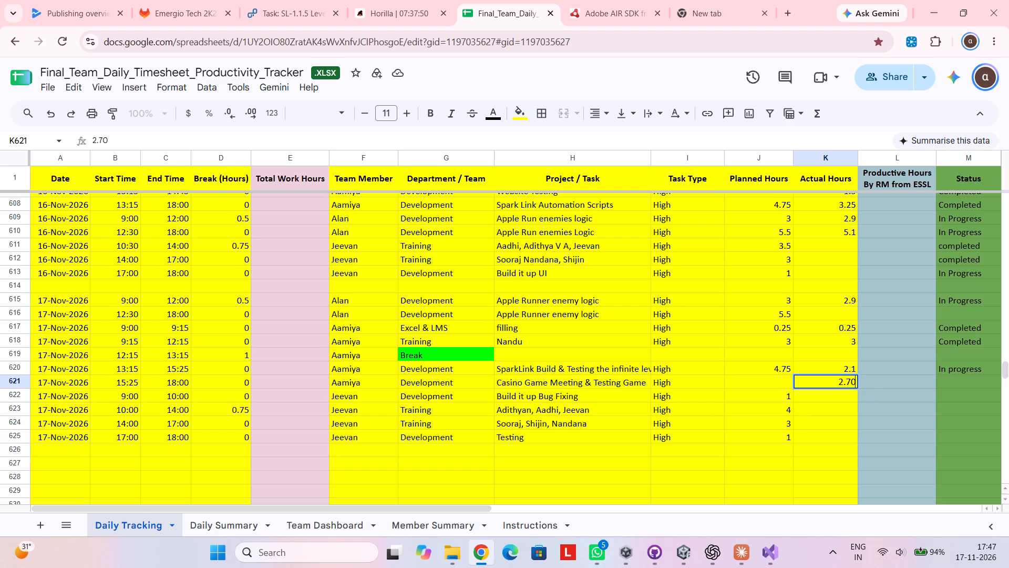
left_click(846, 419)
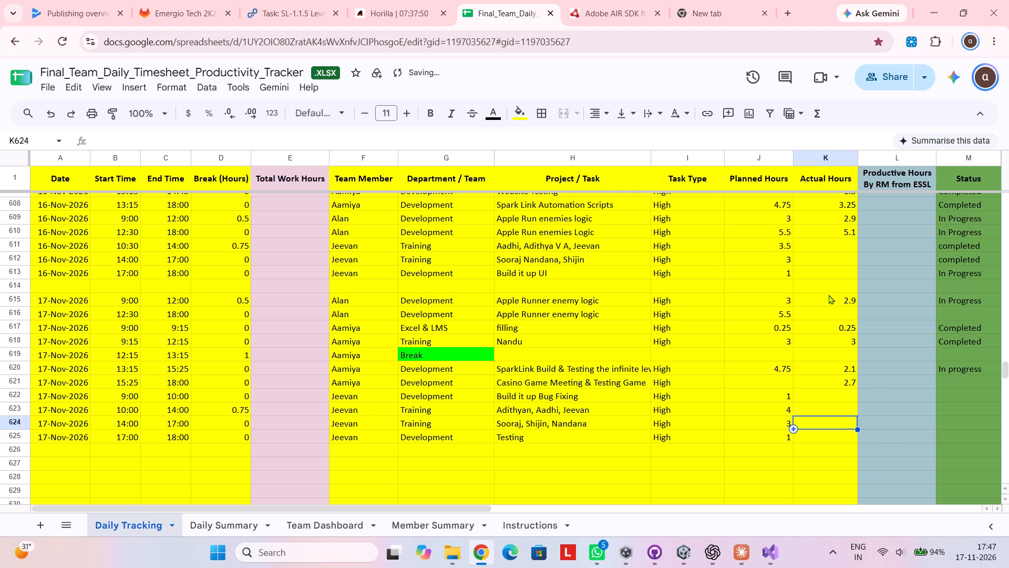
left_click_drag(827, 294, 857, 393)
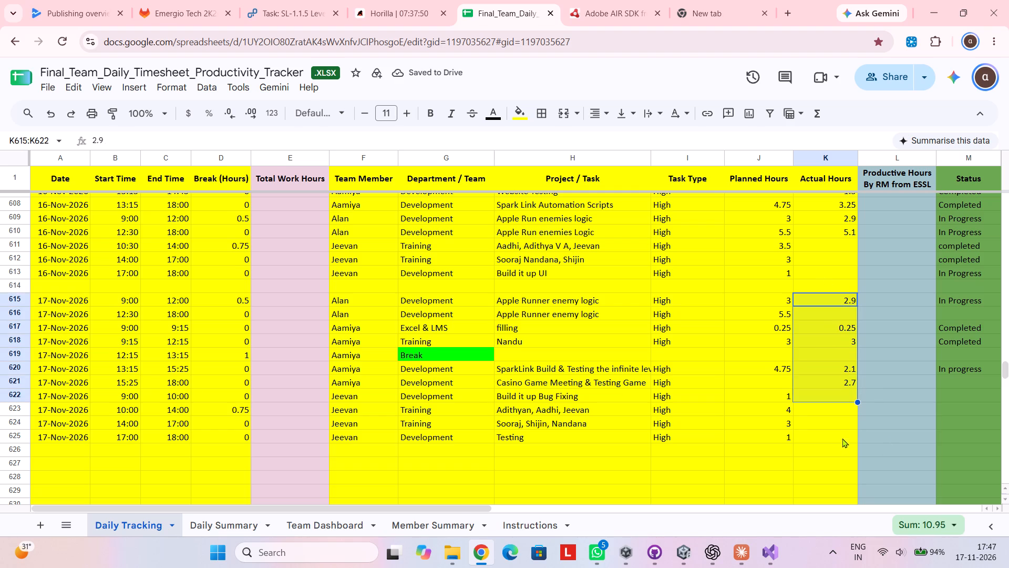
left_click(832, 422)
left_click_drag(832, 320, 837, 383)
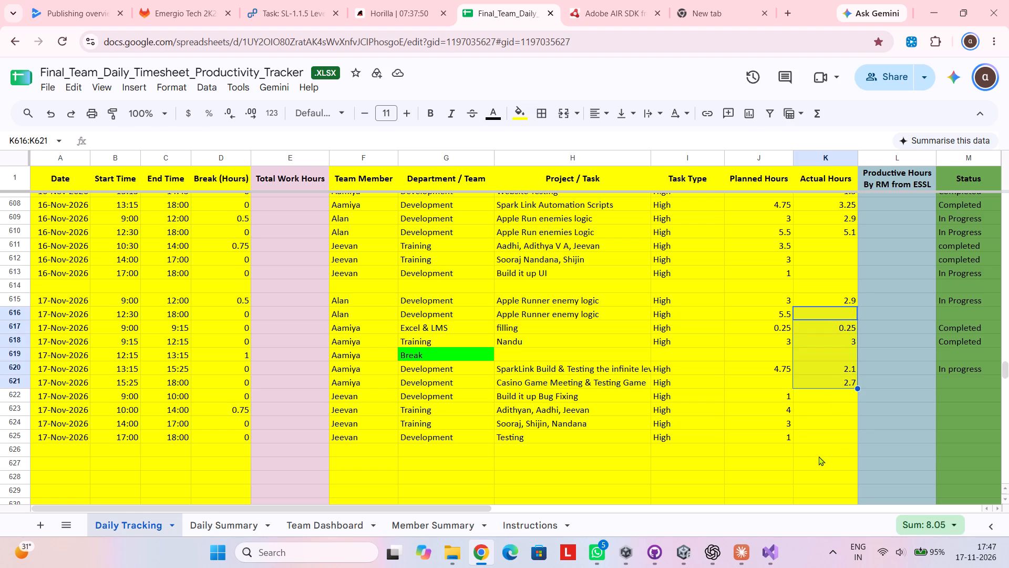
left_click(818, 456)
Set the Casino Game row's actual hours to 2.65 and check the sum of that member's 17-Nov-2026 actual hours.
double_click(854, 383)
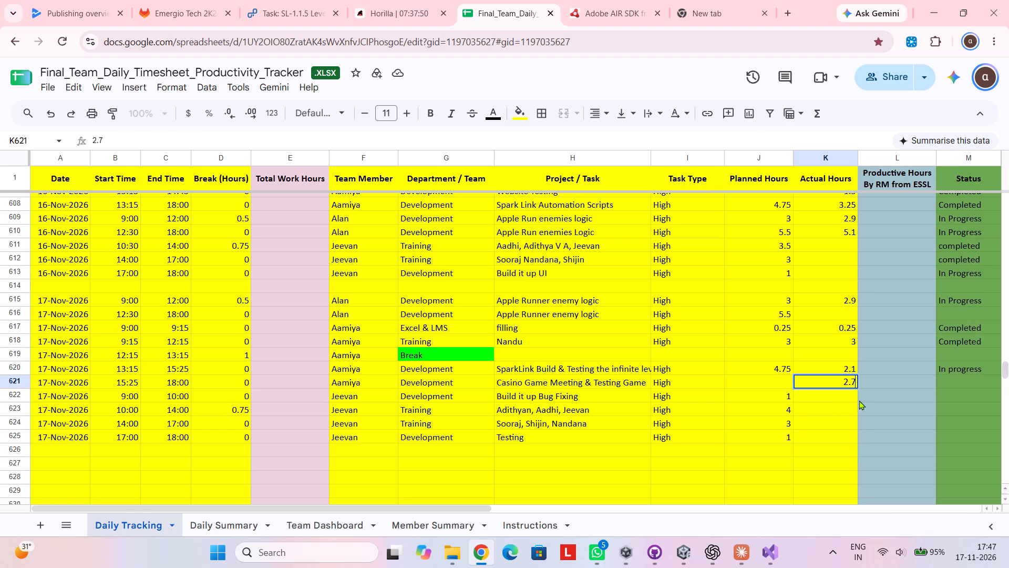
key("BackSpace")
type("65")
left_click(833, 426)
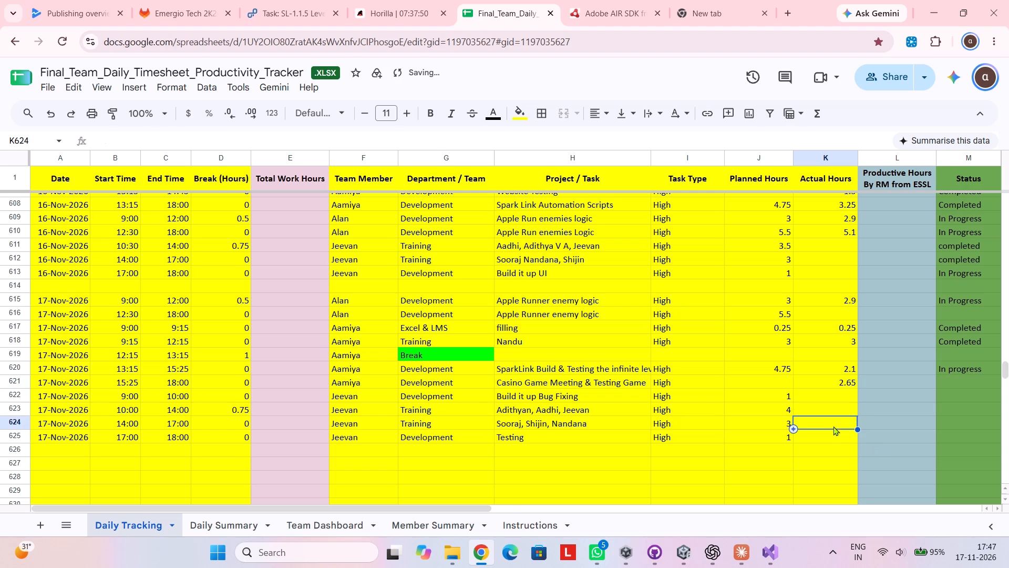
left_click_drag(831, 330, 837, 391)
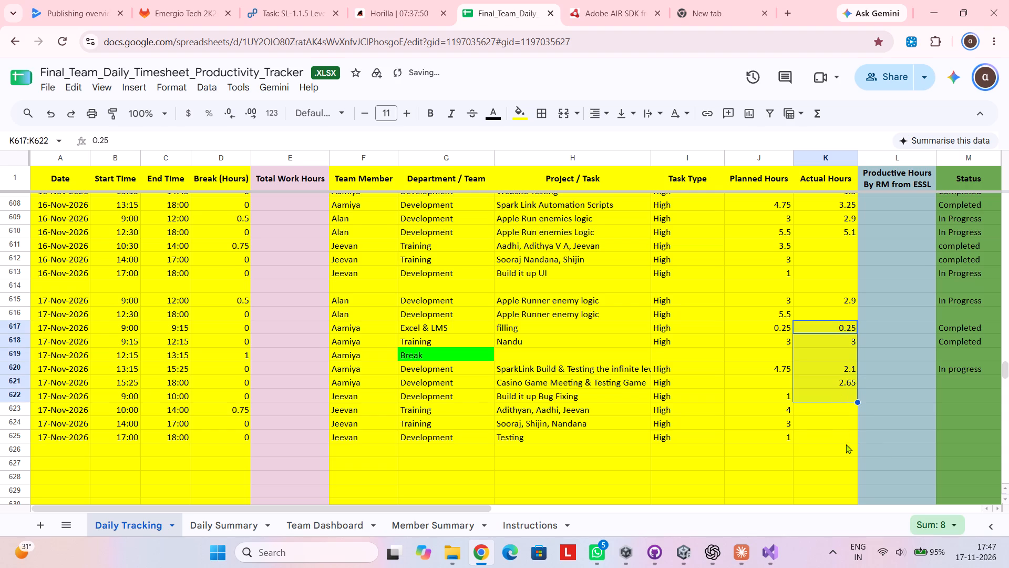
left_click(847, 444)
Complete the Casino Game row with status In progress, priority High, notes Testing, and an underscore for both blocker and next action.
scroll(847, 444, "left", 4)
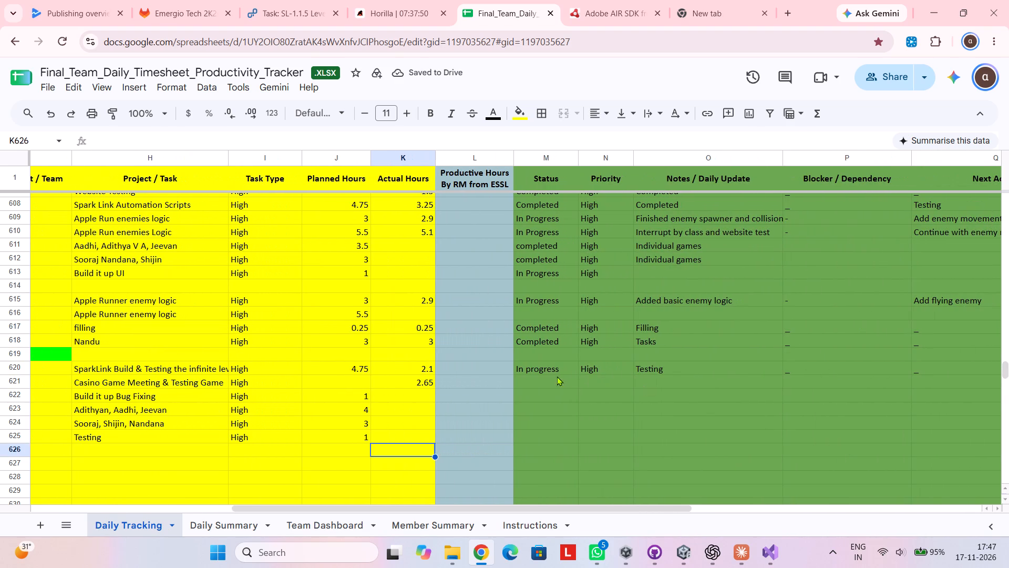
left_click(547, 383)
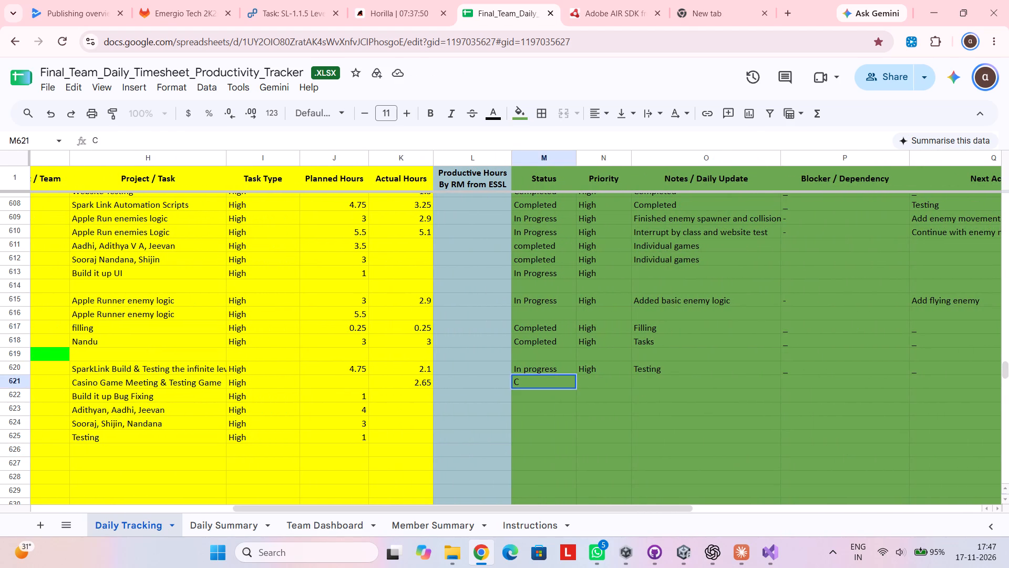
key("Tab")
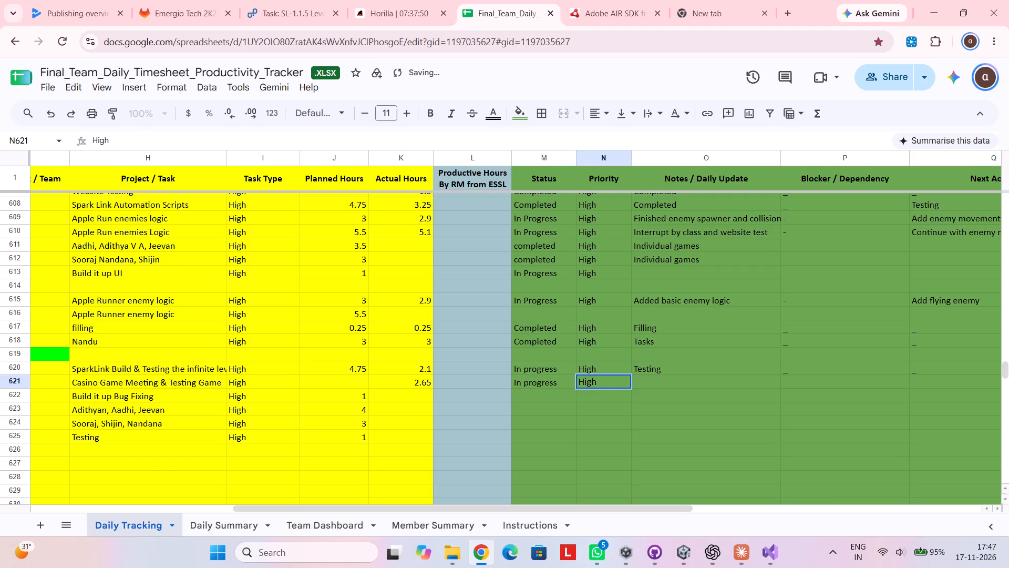
key("e")
key("Tab")
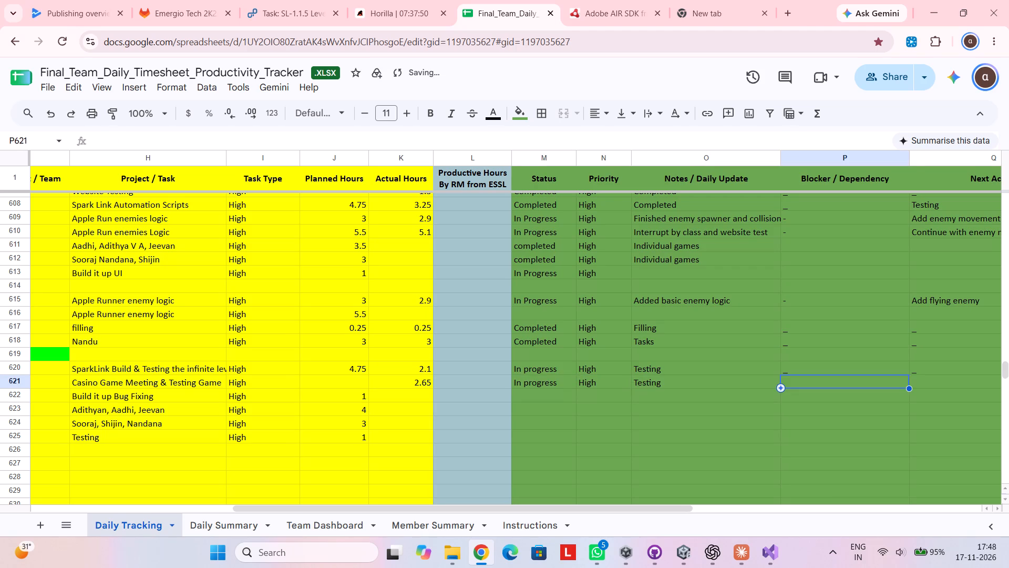
key("shift+underscore")
key("Right")
key("shift+underscore")
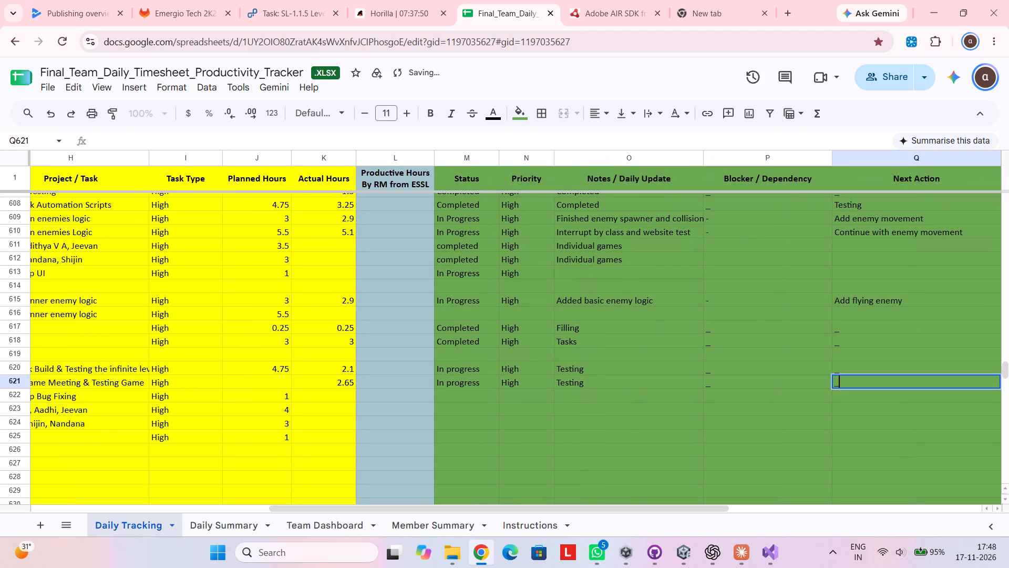
scroll(462, 378, "right", 2)
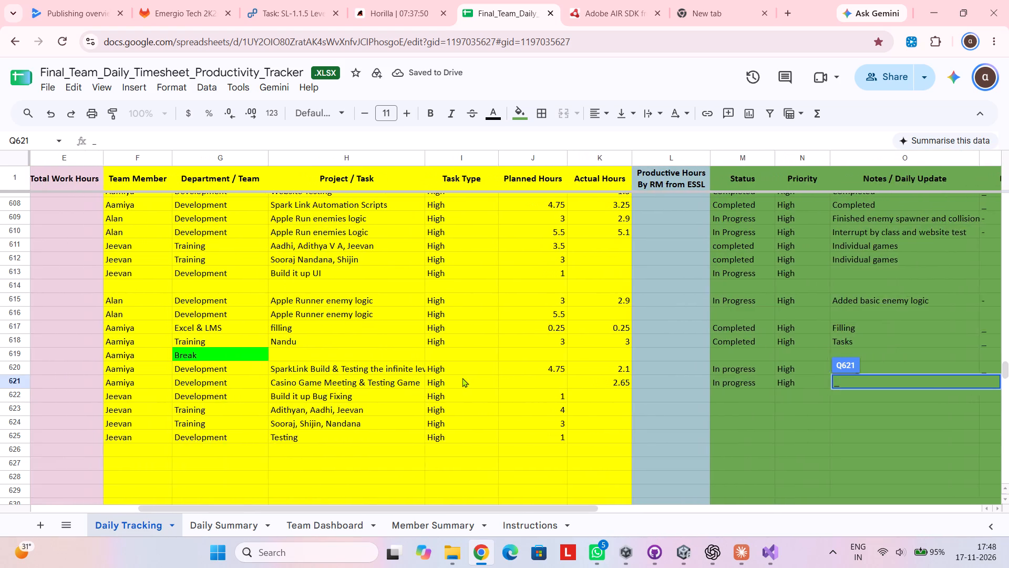
scroll(462, 378, "right", 3)
left_click(481, 454)
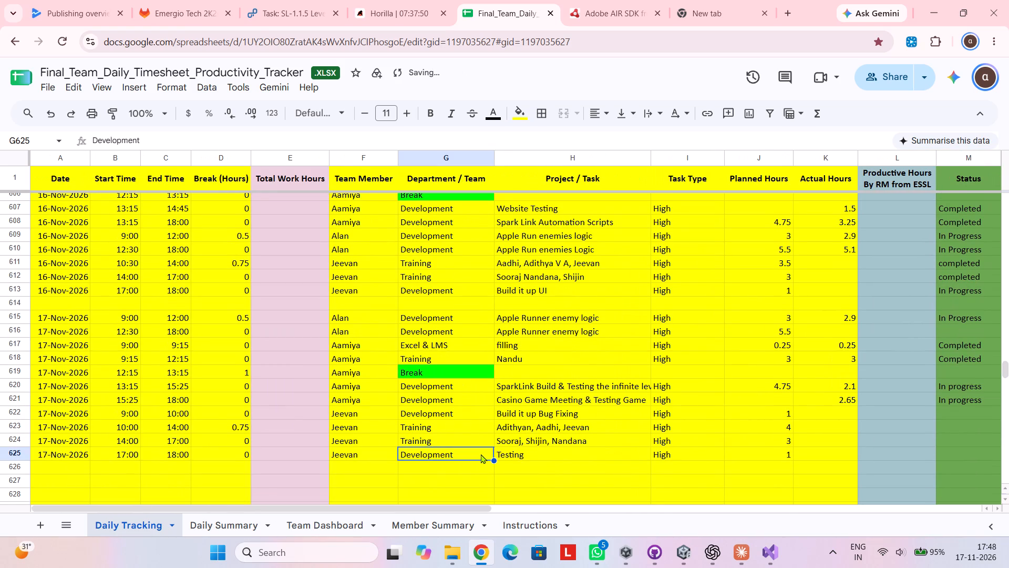
Review the Daily Tracking entries for 17-Nov-2026 and compare them with the team's earlier rows.
scroll(481, 454, "down", 1)
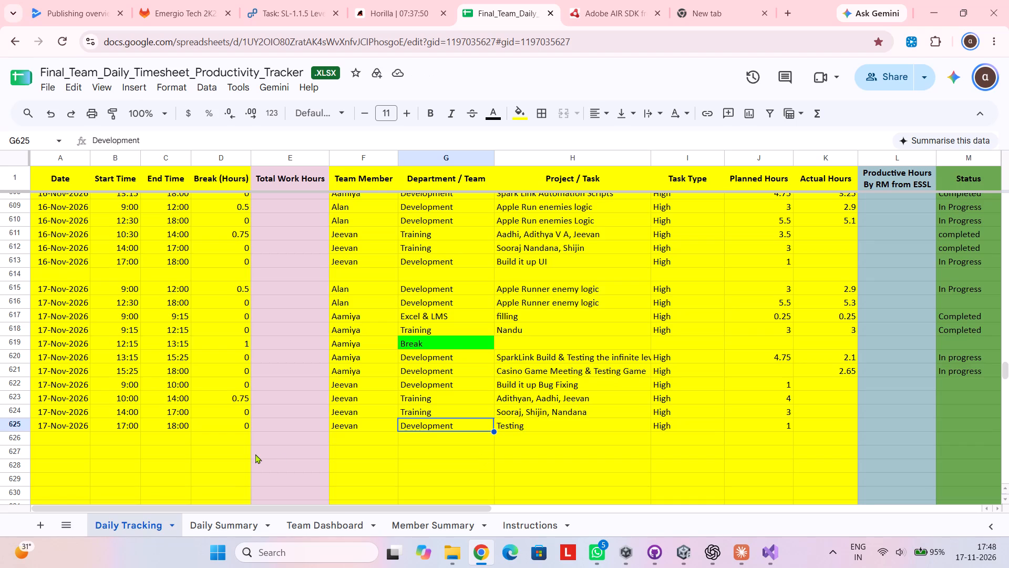
scroll(255, 454, "down", 1)
scroll(255, 454, "right", 1)
scroll(255, 454, "up", 1)
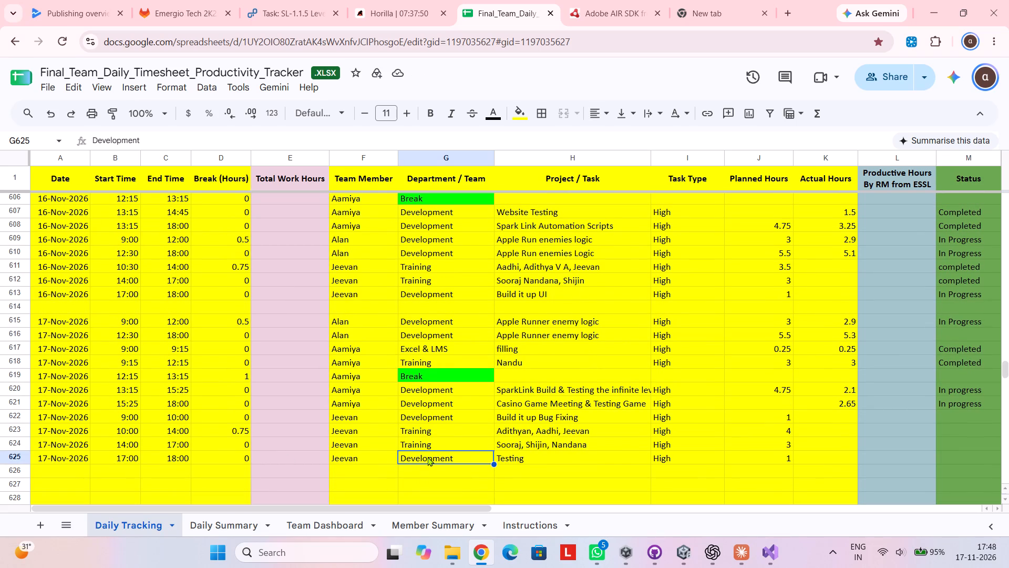
scroll(617, 457, "down", 1)
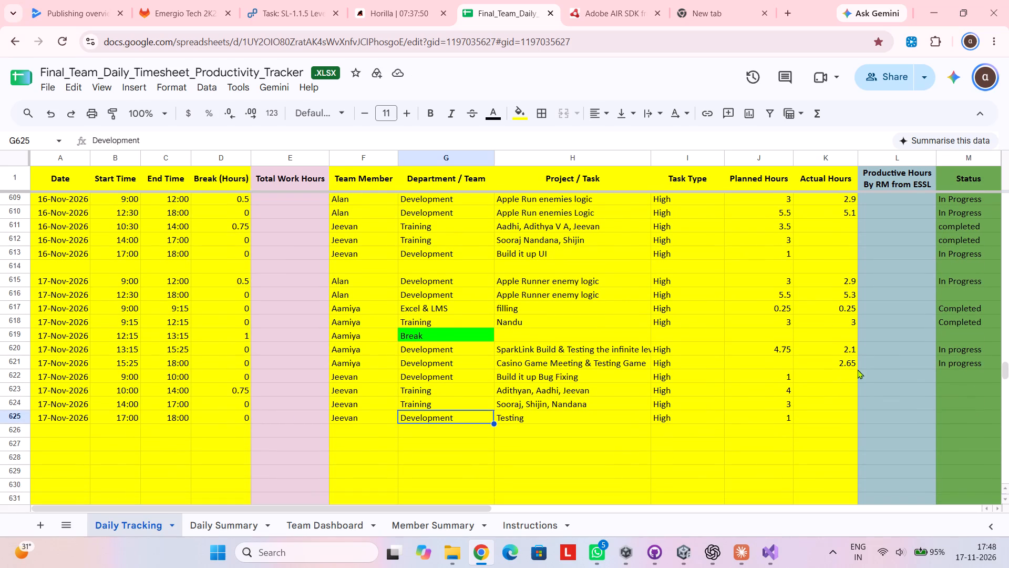
scroll(910, 380, "left", 2)
scroll(910, 380, "up", 1)
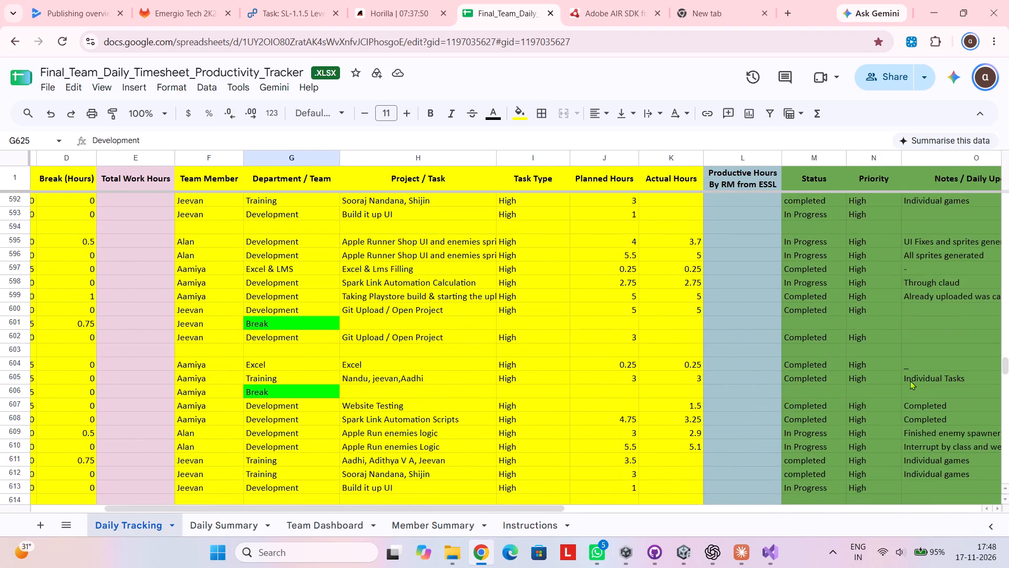
scroll(910, 380, "left", 1)
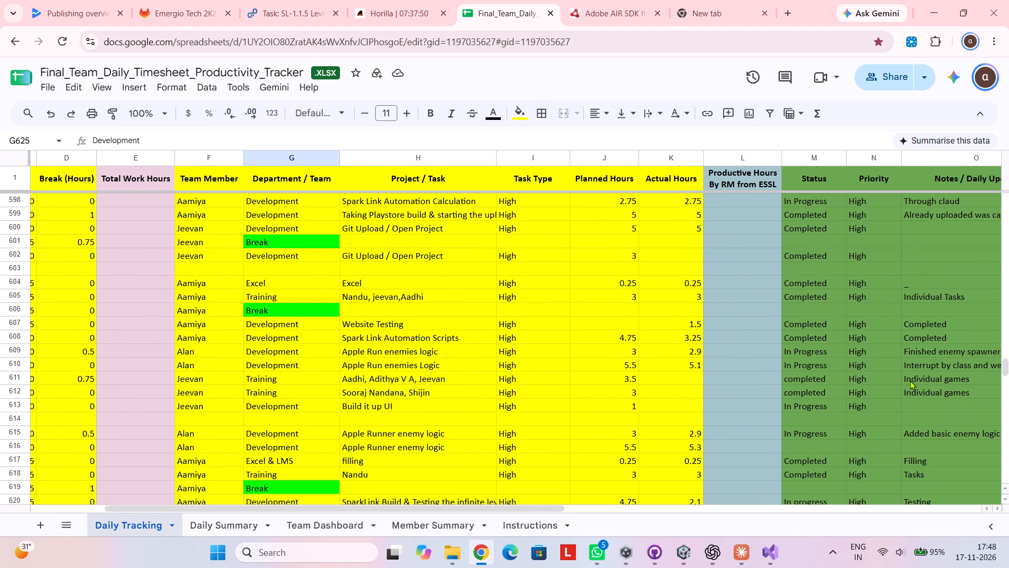
scroll(910, 380, "left", 2)
scroll(910, 380, "up", 1)
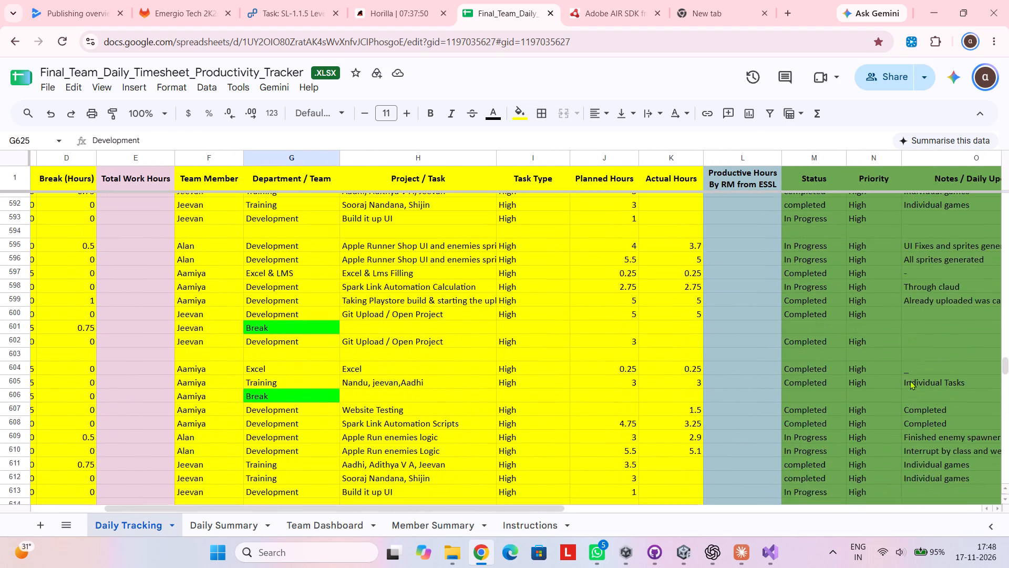
scroll(910, 380, "up", 3)
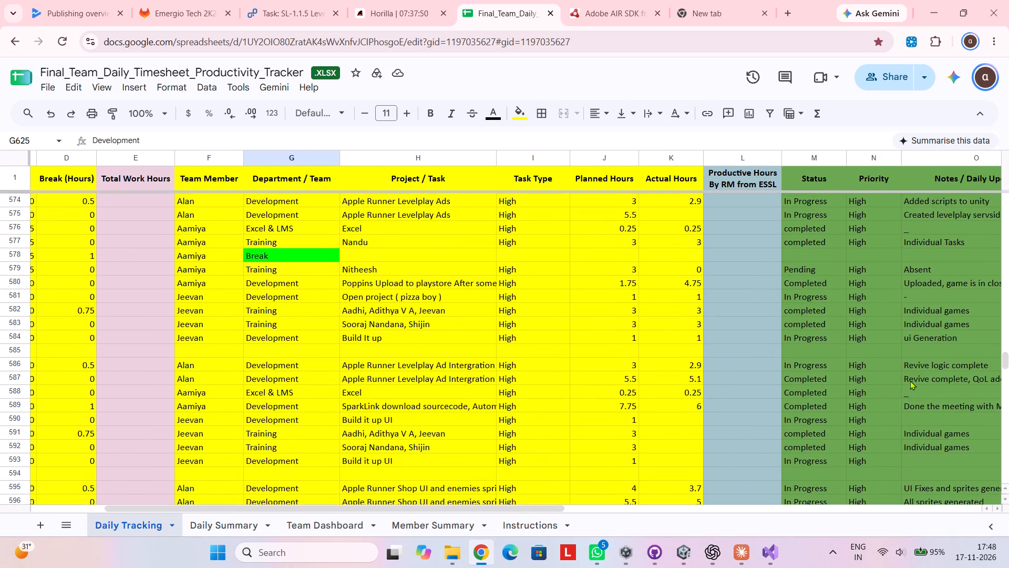
scroll(910, 380, "up", 2)
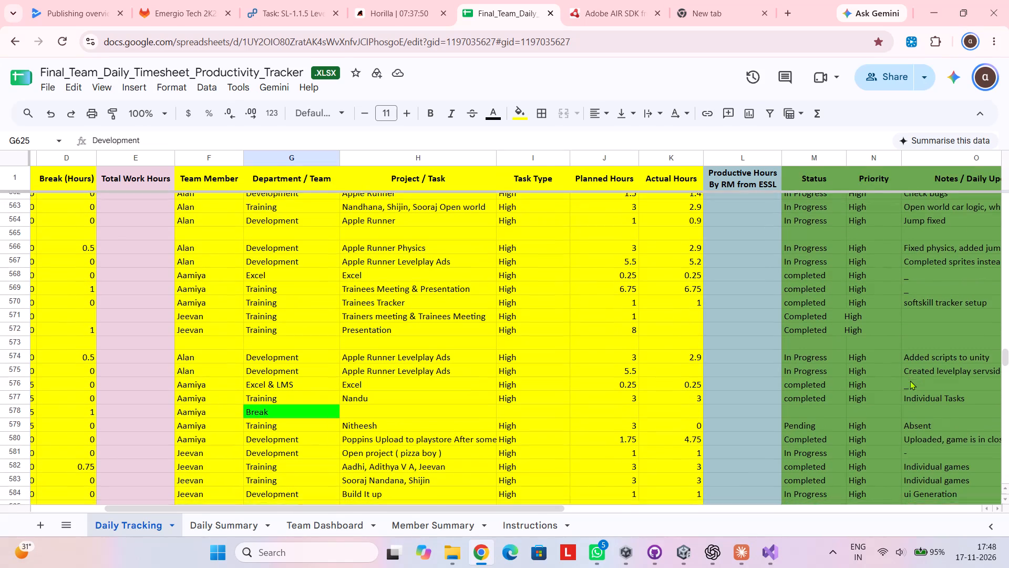
scroll(910, 380, "up", 2)
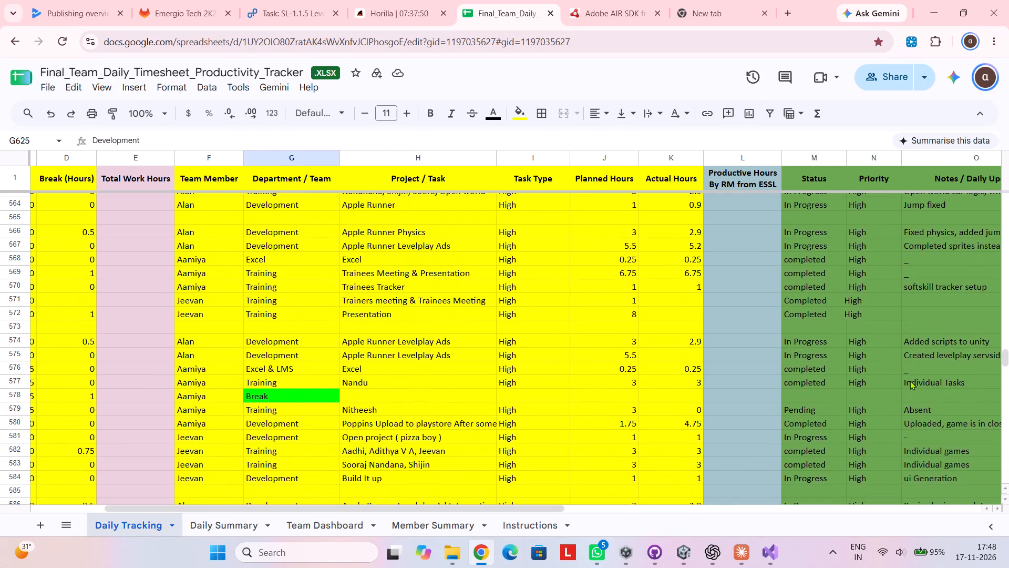
scroll(910, 380, "up", 5)
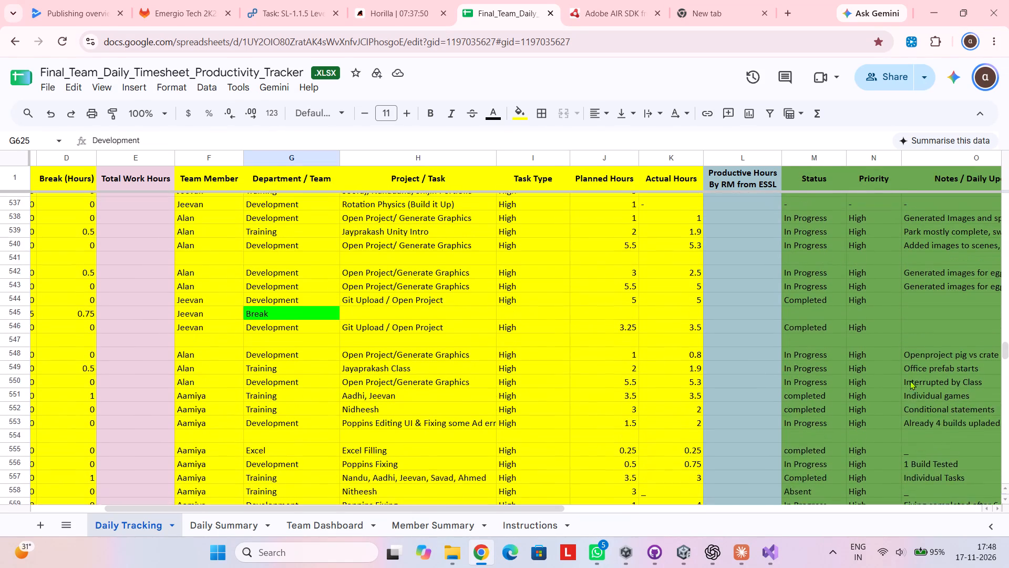
scroll(910, 380, "up", 3)
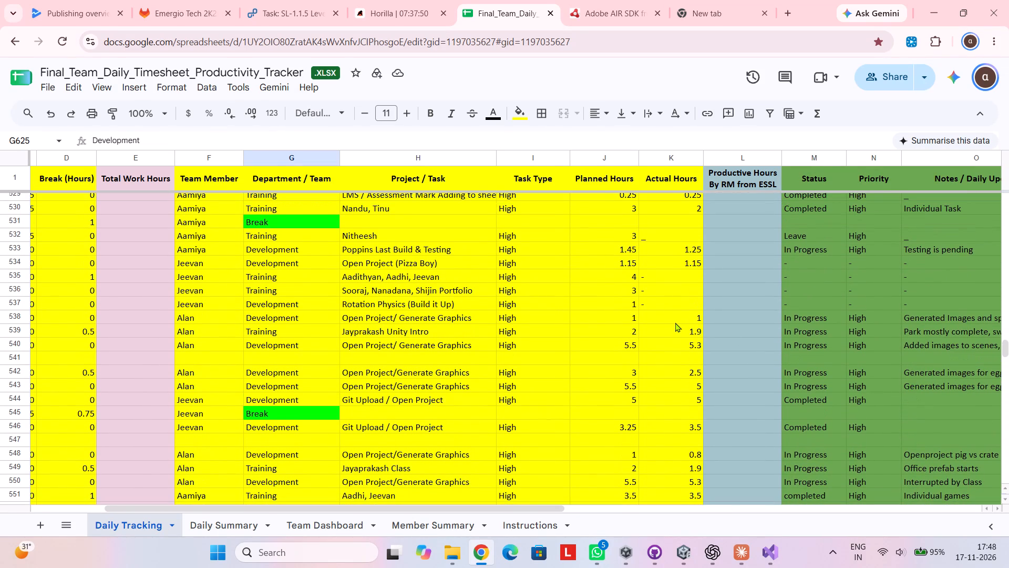
scroll(675, 322, "right", 6)
scroll(675, 322, "down", 8)
scroll(675, 322, "up", 4)
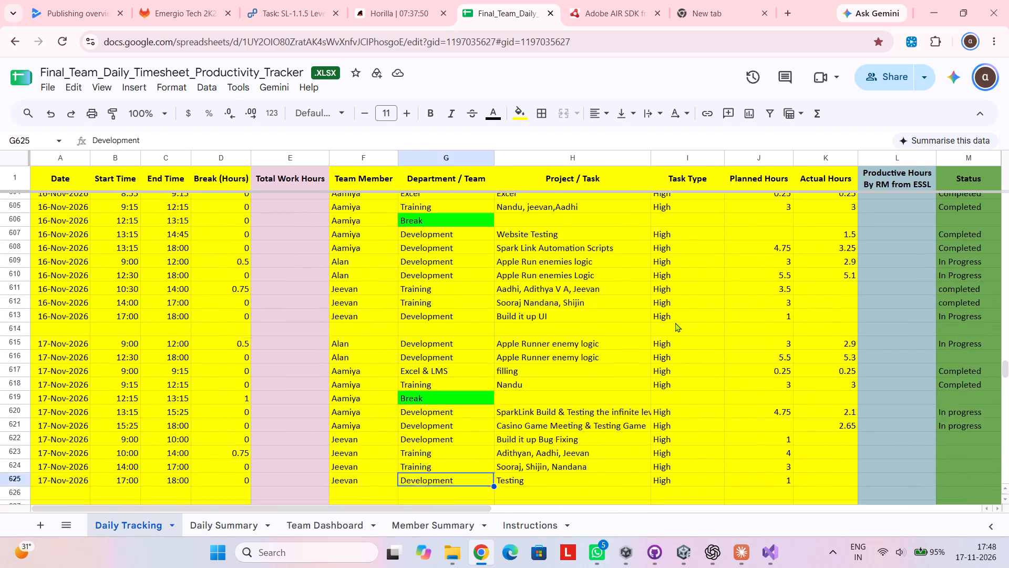
scroll(675, 322, "down", 1)
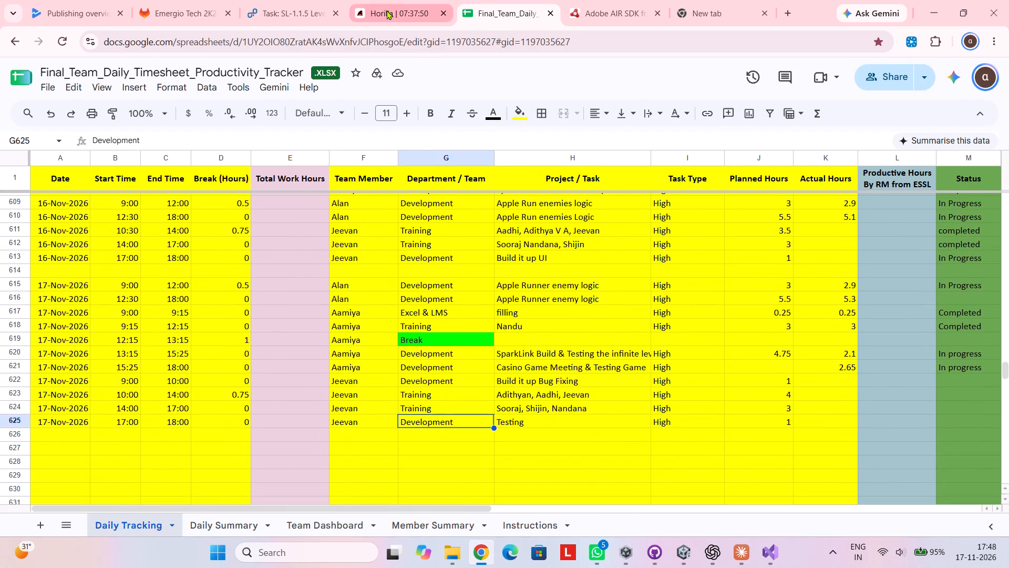
Switch to Horilla, refresh the Attendance Activity page to check the logged working time, and return to the timesheet.
left_click(387, 12)
left_click(71, 44)
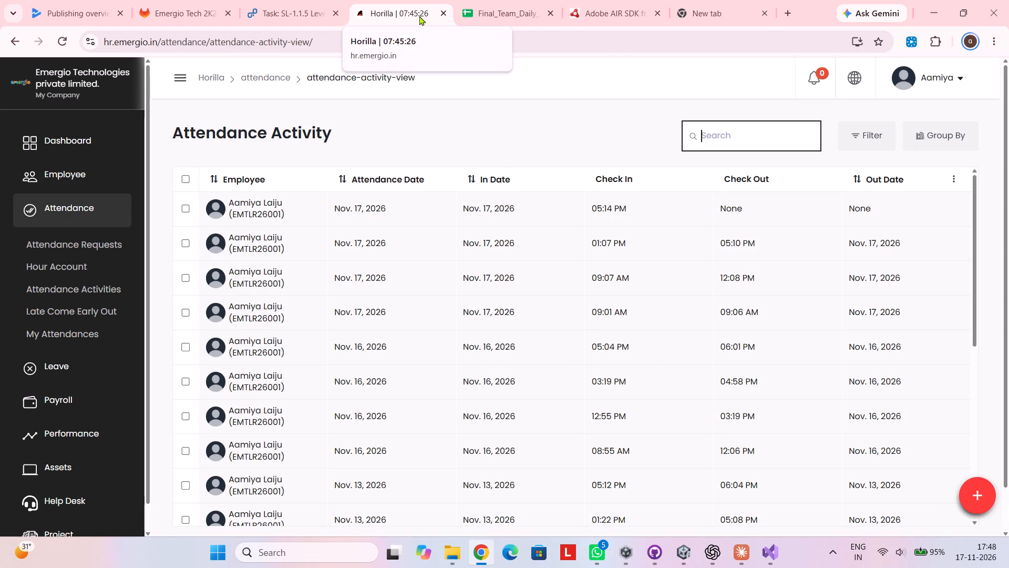
left_click(504, 9)
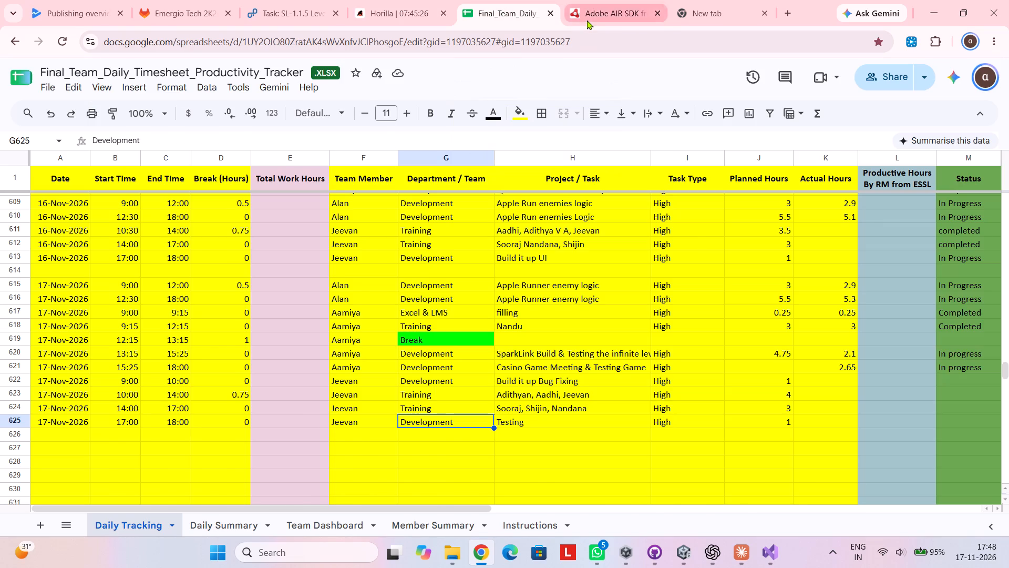
Close the Adobe AIR SDK page and the blank new tab.
left_click(587, 19)
left_click(659, 14)
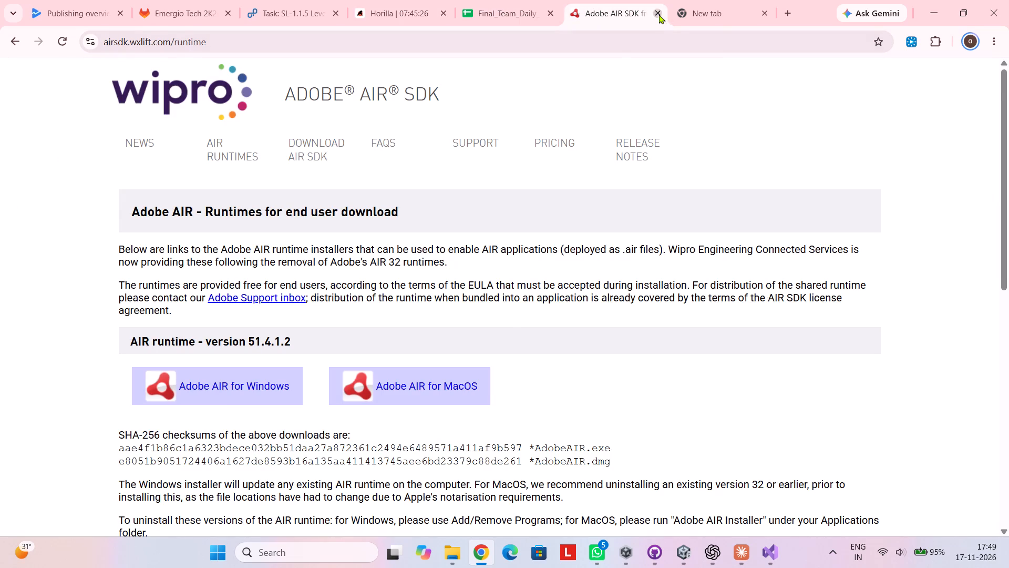
left_click(659, 14)
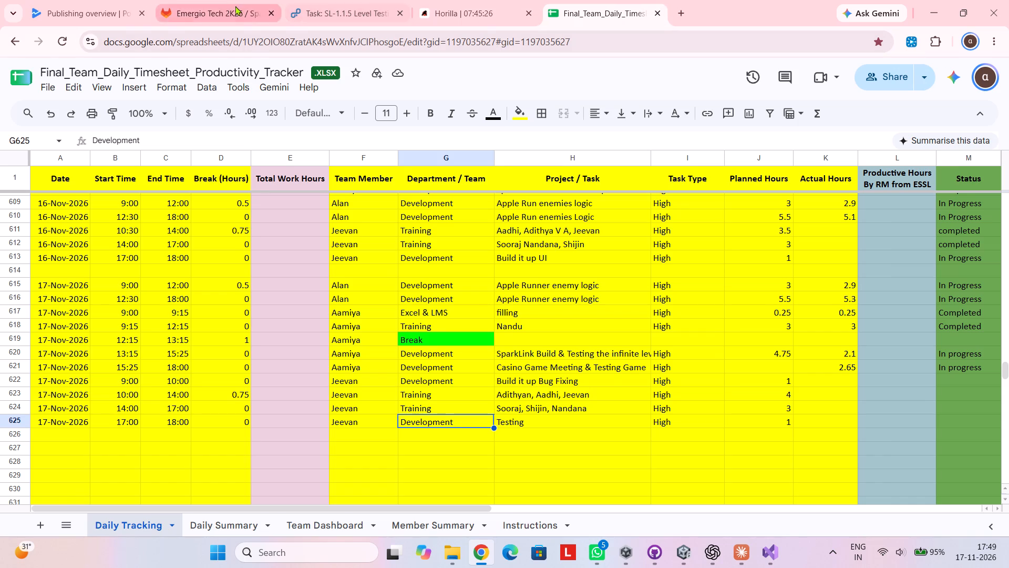
left_click(235, 5)
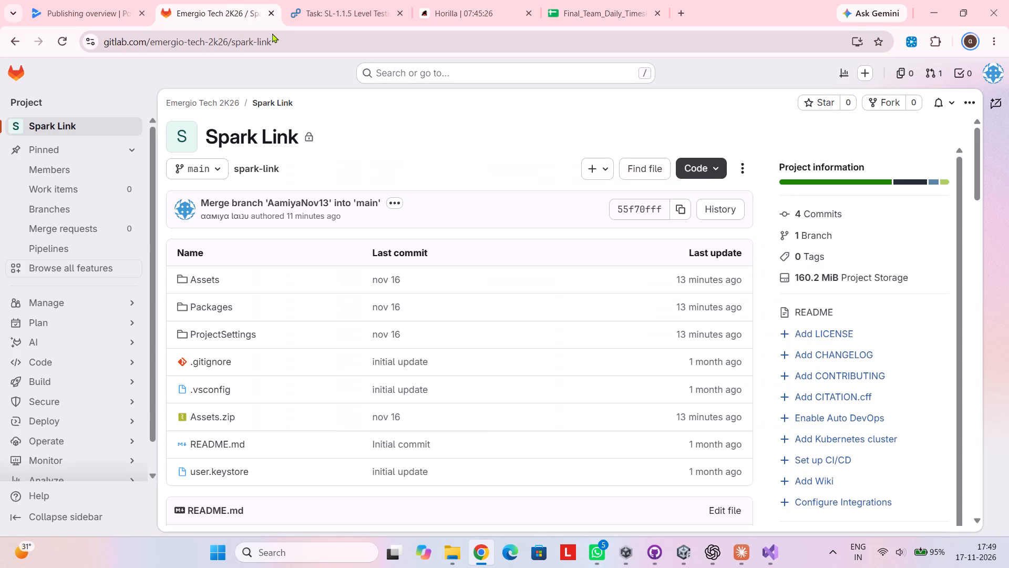
Open the Emergio ERP in a new tab and go to its Student Attendance list.
left_click(792, 10)
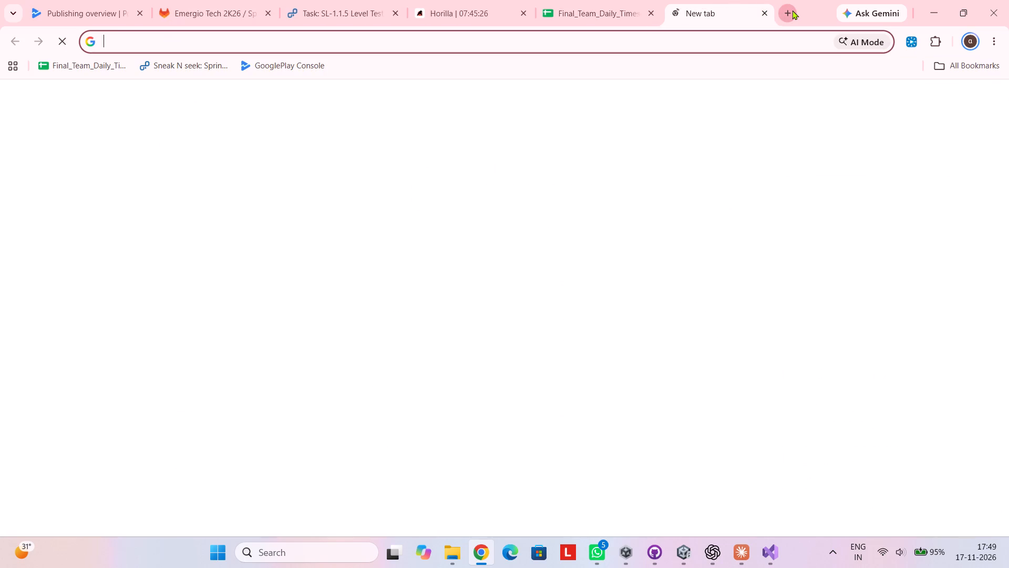
left_click(335, 403)
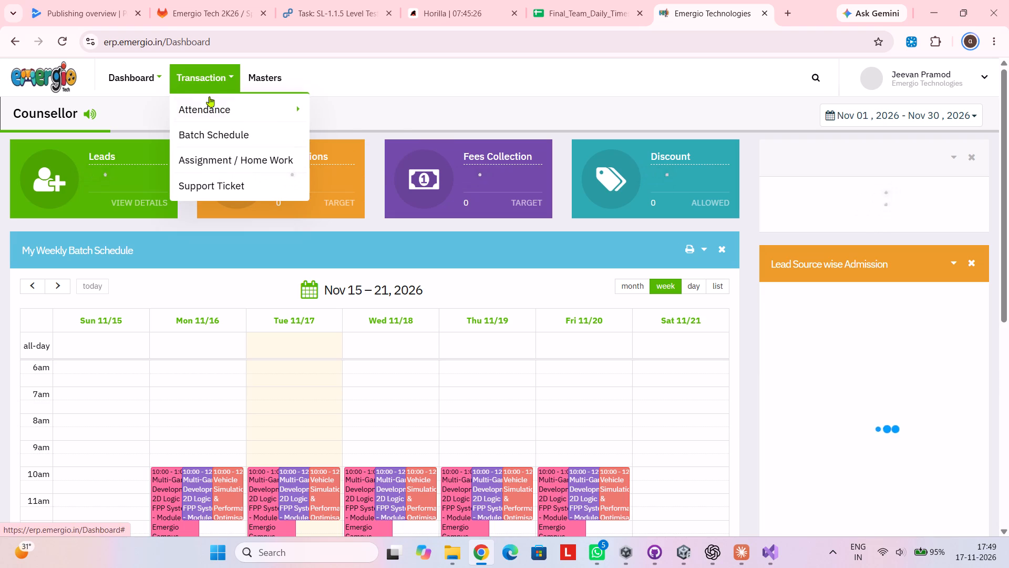
left_click(327, 100)
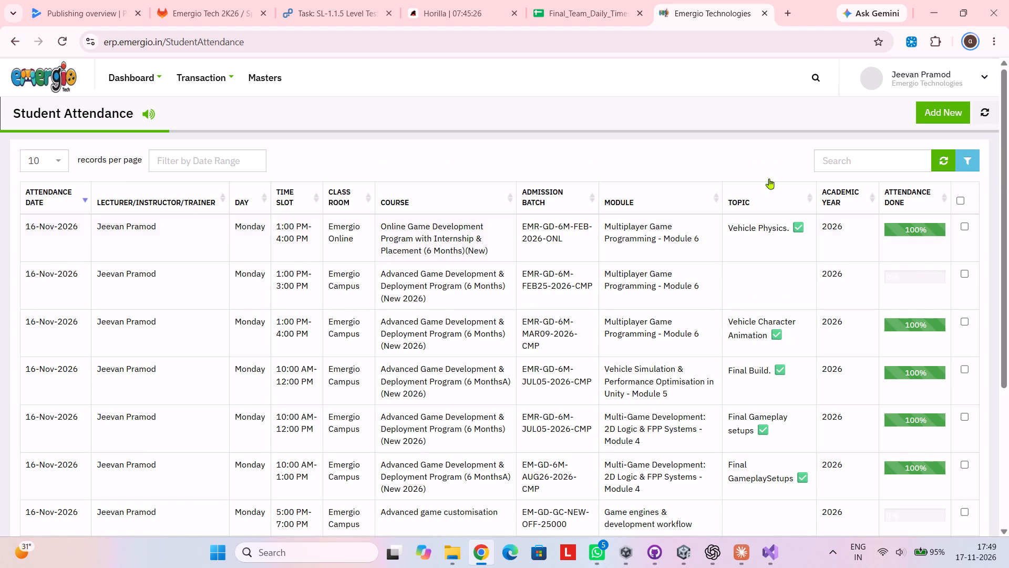
Add 17/11/2026 attendance for the 1:00 PM-4:00 PM networked multiplayer games batch, mark its student on leave, and save.
left_click(935, 114)
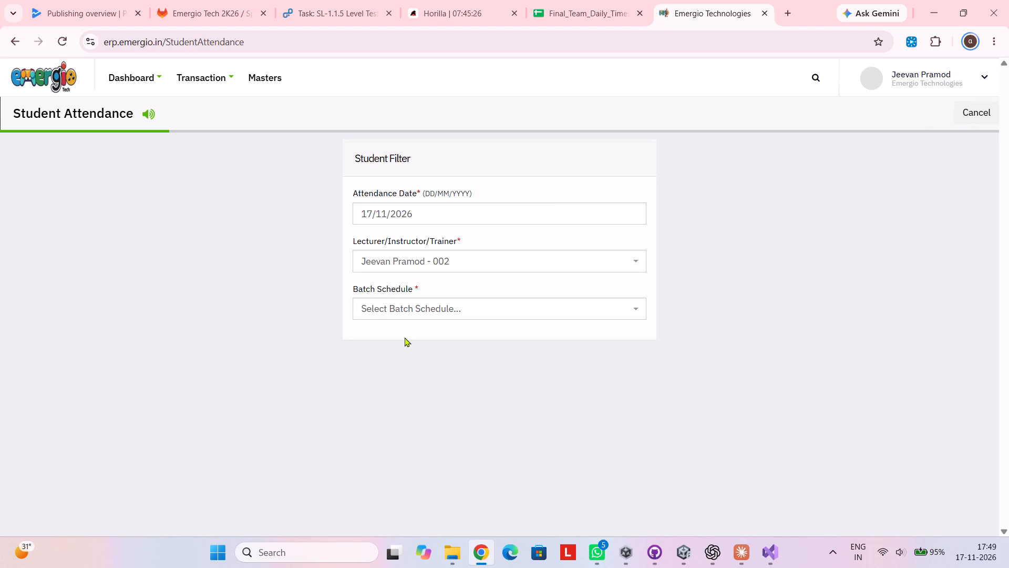
left_click(422, 317)
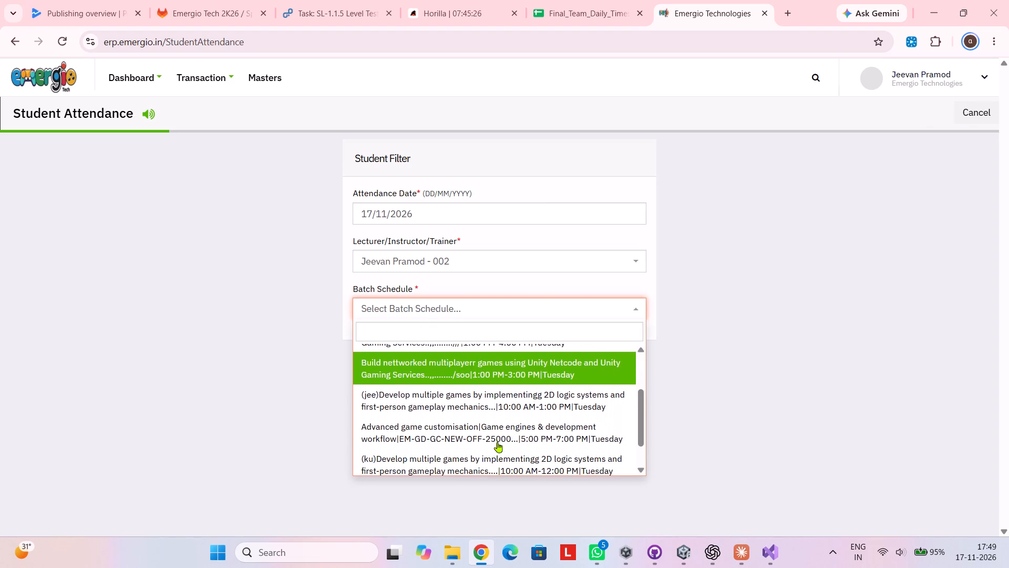
left_click(503, 379)
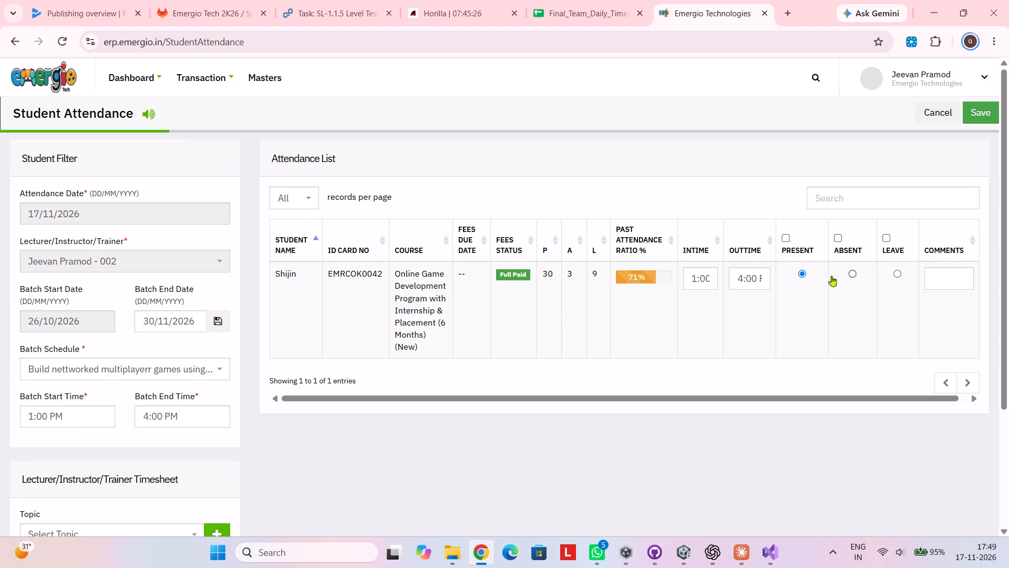
left_click(899, 275)
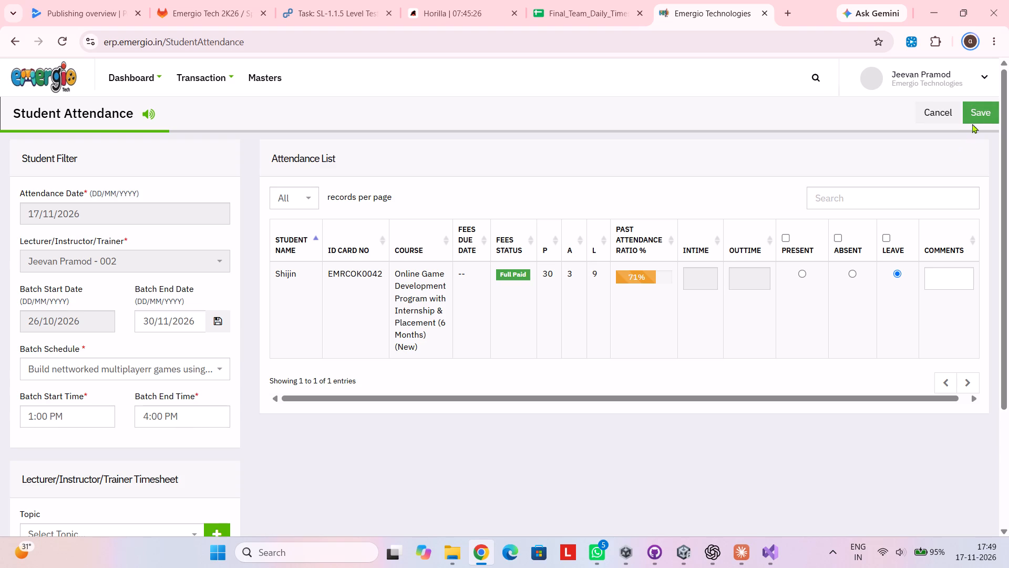
left_click(971, 115)
left_click(469, 364)
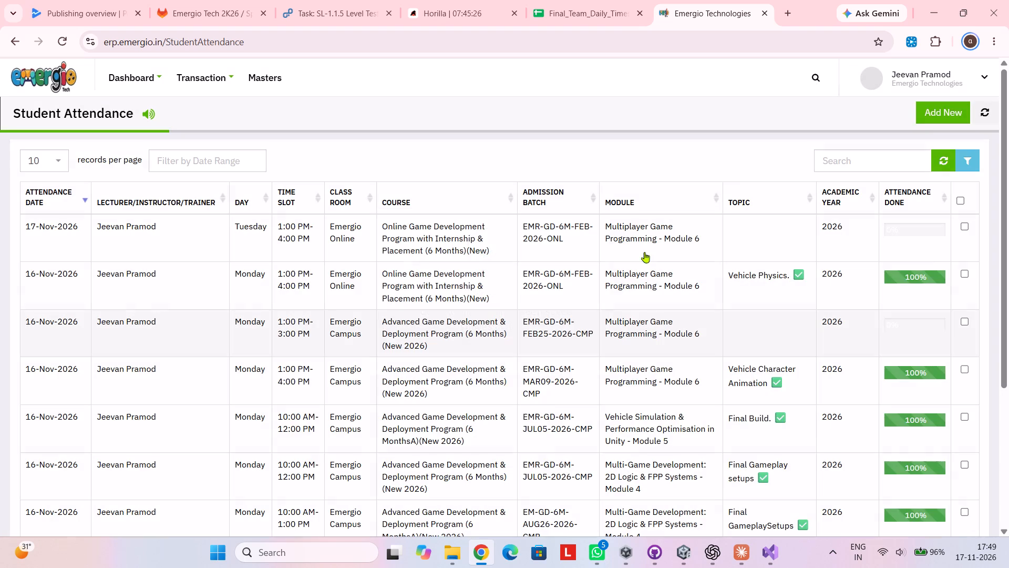
Start a new 17/11/2026 attendance entry for the 1:00 PM-3:00 PM Tuesday networked multiplayer games batch.
left_click(929, 117)
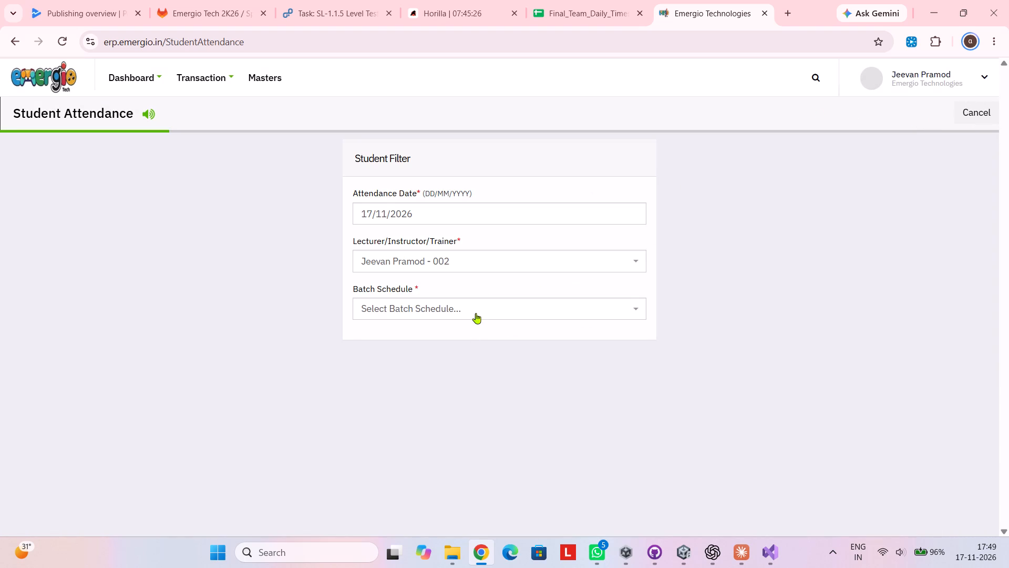
left_click(476, 313)
left_click(479, 413)
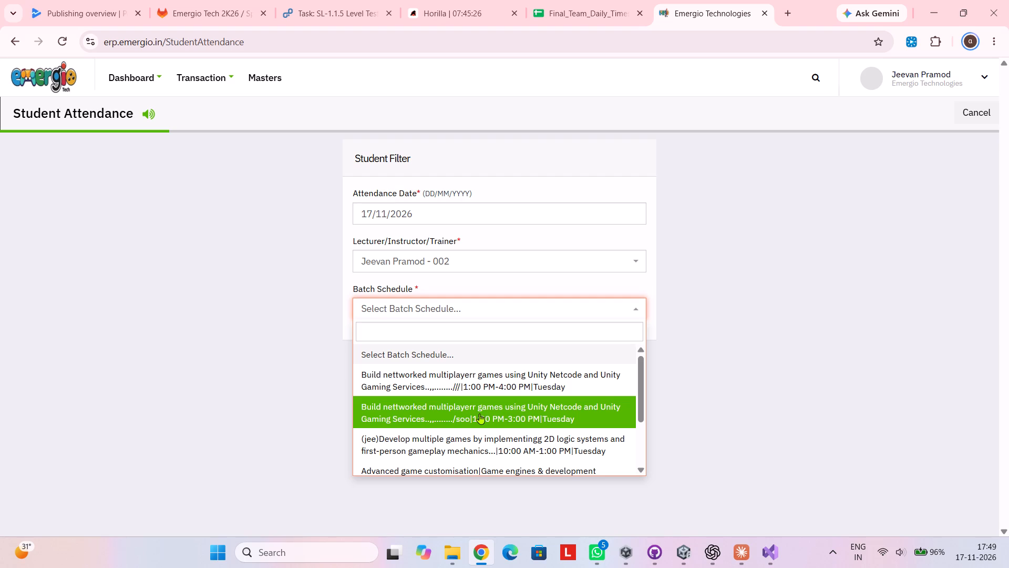
left_click(479, 413)
left_click(310, 412)
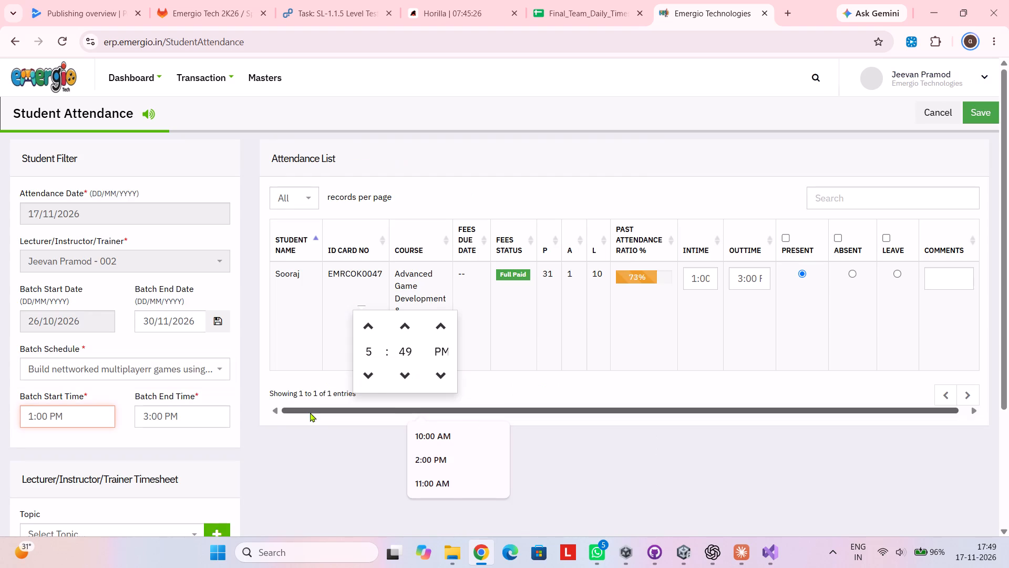
scroll(162, 422, "down", 2)
left_click(299, 490)
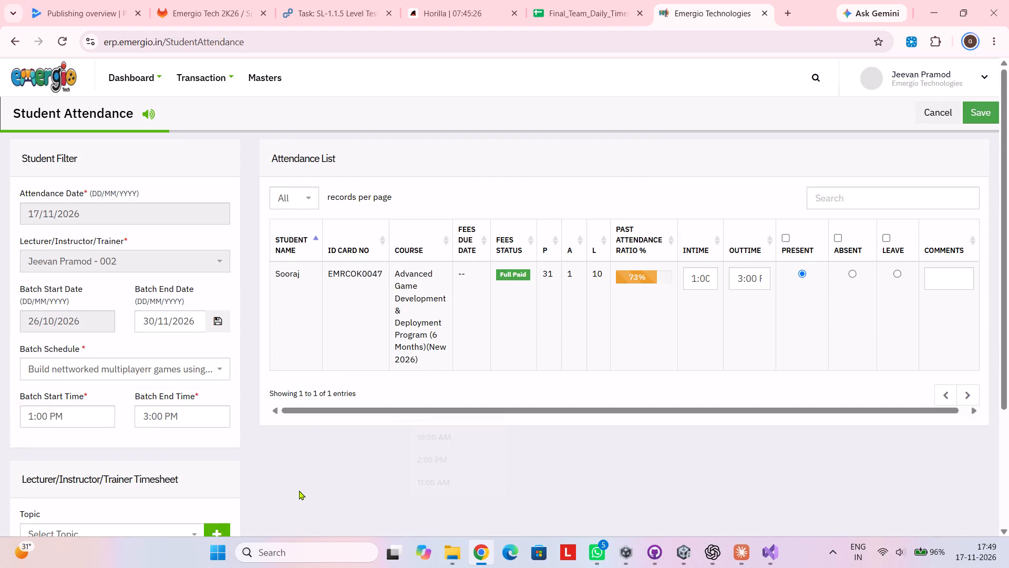
Add and save the topic "Vehicle simulation" for Multiplayer Game Programming - Module 6, with all courses selected and an estimate time of 180 minutes.
scroll(299, 490, "down", 1)
left_click(203, 425)
left_click(215, 432)
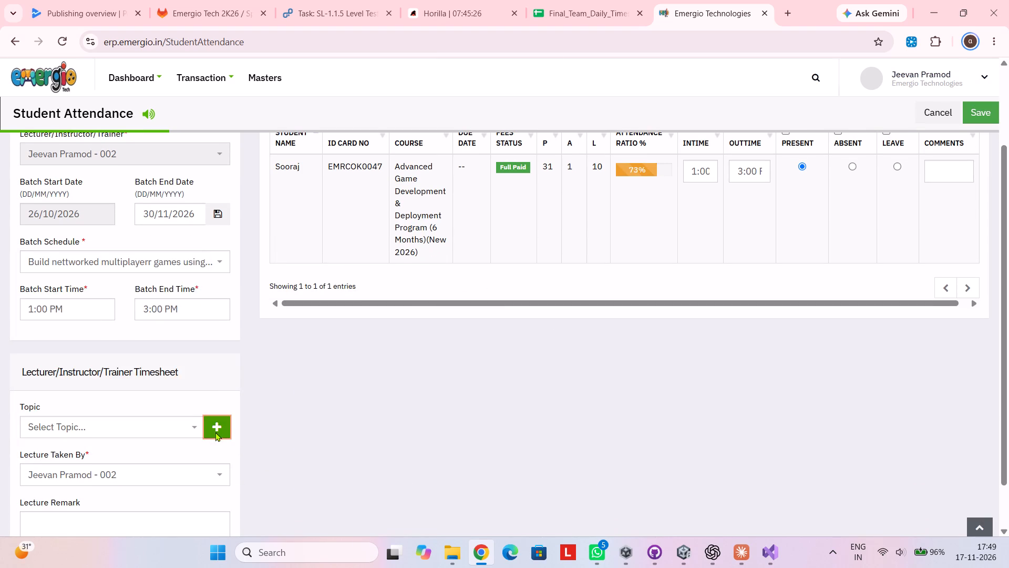
left_click(866, 125)
left_click(853, 201)
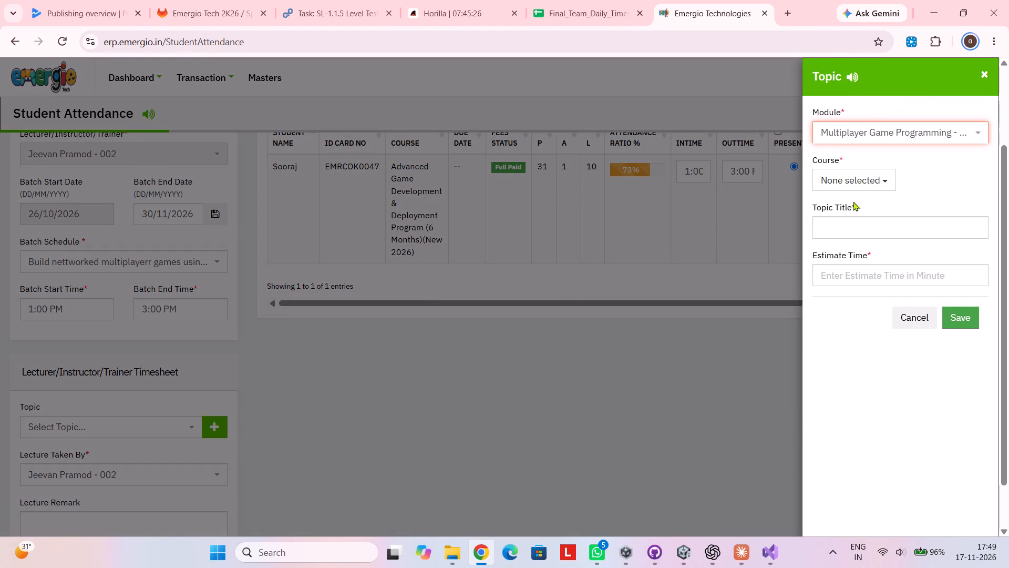
left_click(869, 178)
left_click(828, 247)
left_click(843, 326)
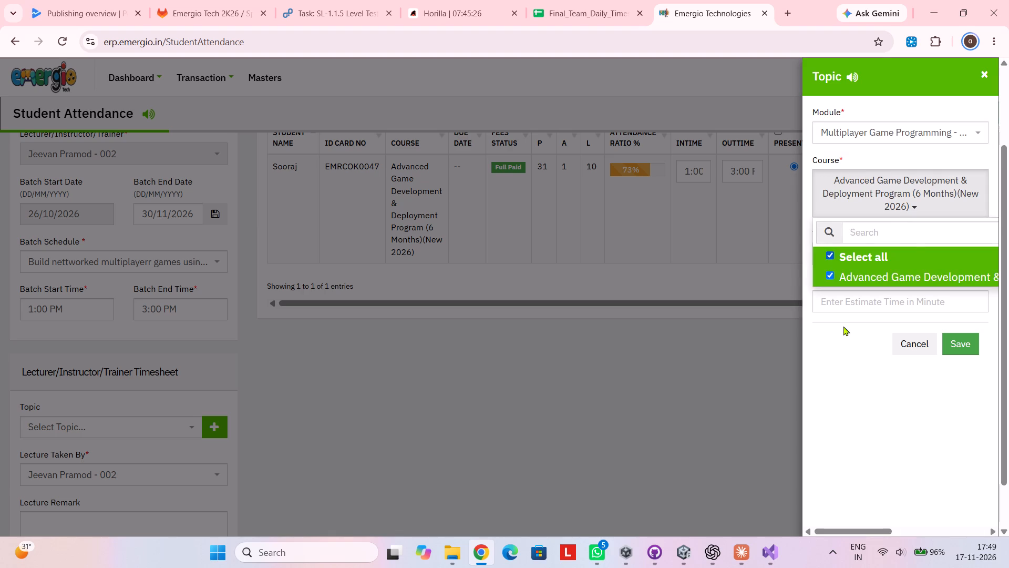
left_click(848, 258)
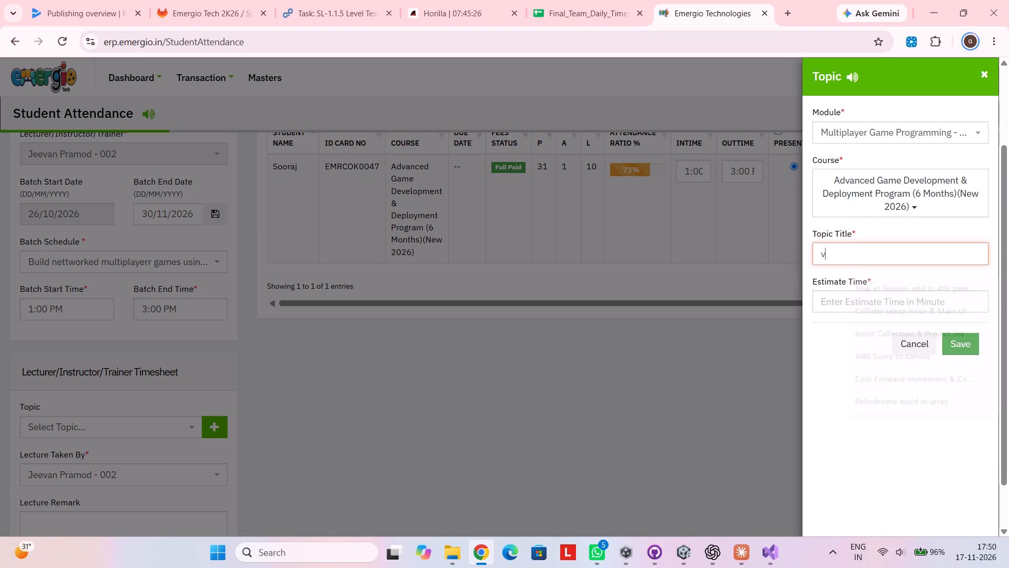
key("e")
key("BackSpace")
key("BackSpace")
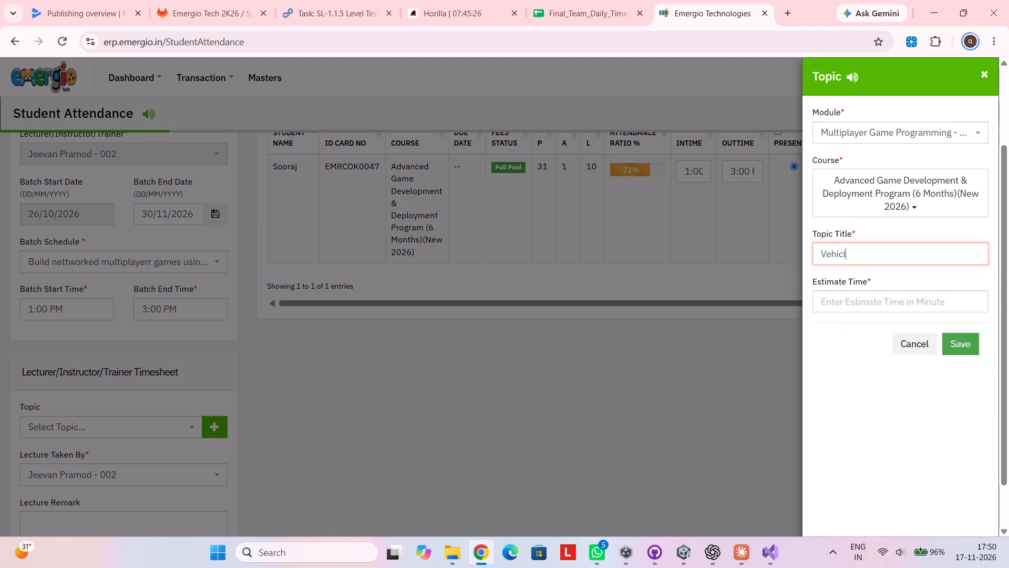
type("imulation")
left_click(855, 257)
key("Left")
key("s")
left_click(902, 298)
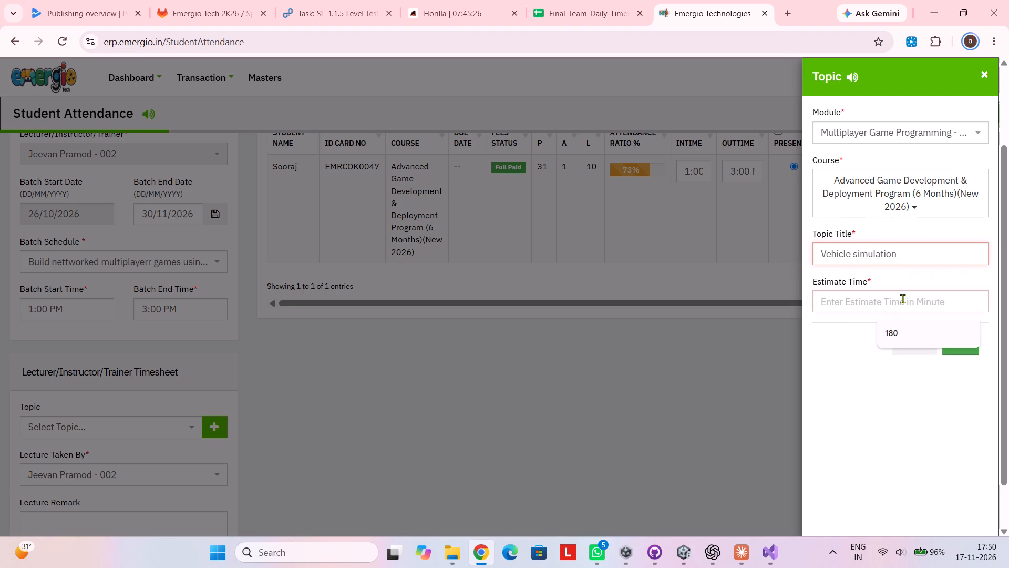
left_click(896, 332)
left_click(958, 348)
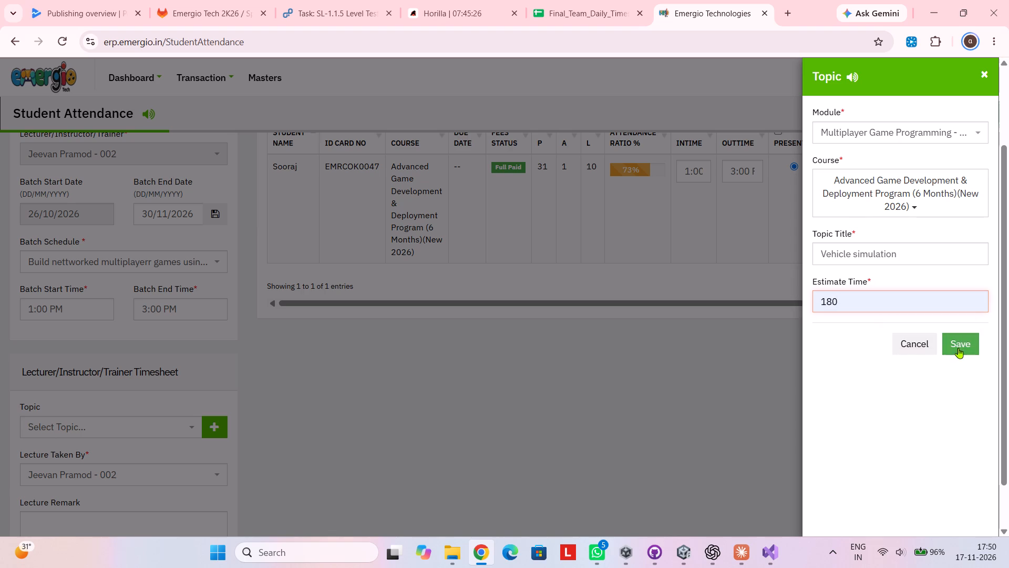
left_click(479, 365)
Mark the Vehicle simulation topic as completed and save the batch's attendance with the student present.
scroll(138, 437, "down", 1)
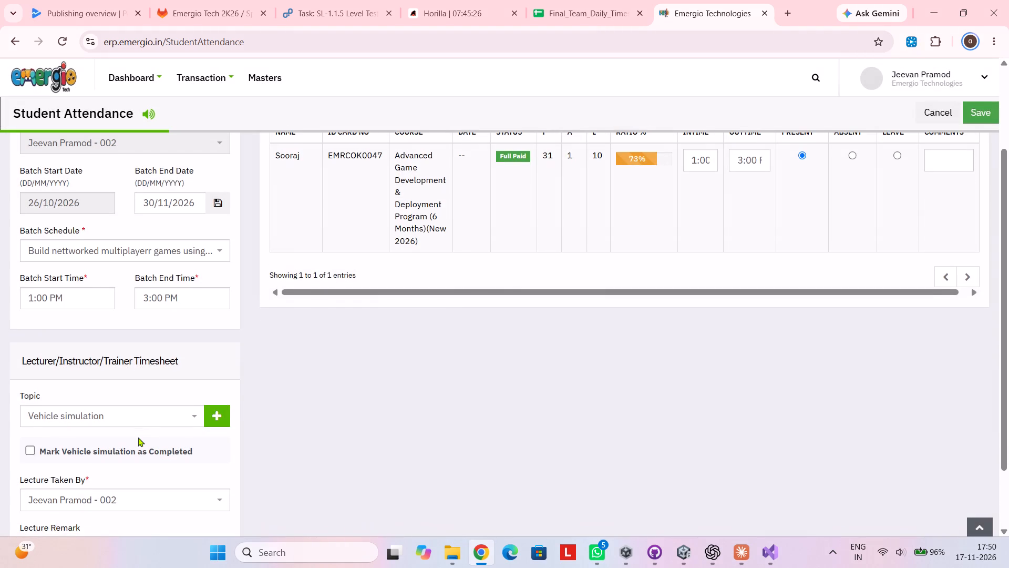
left_click(35, 452)
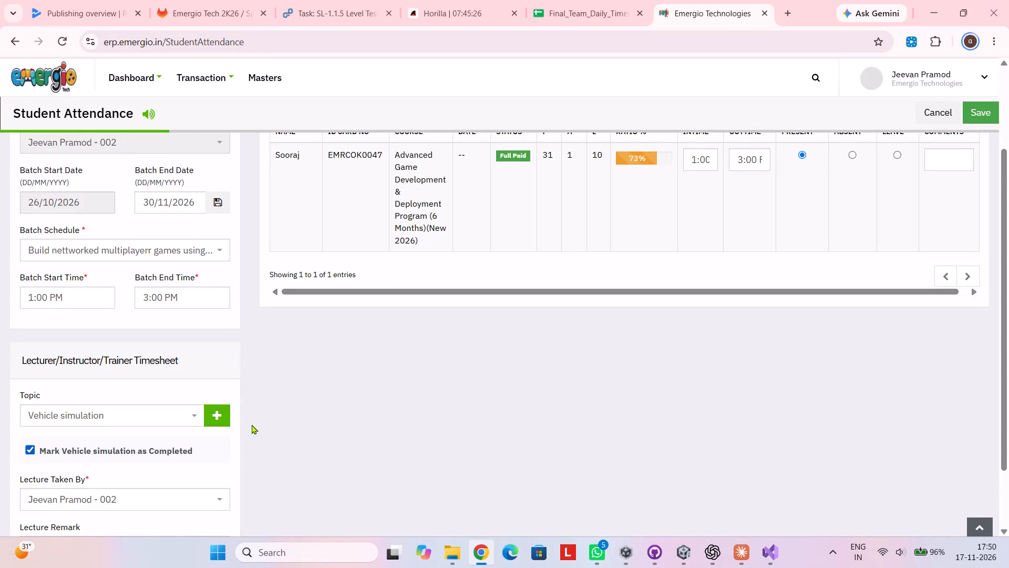
left_click(981, 110)
left_click(496, 380)
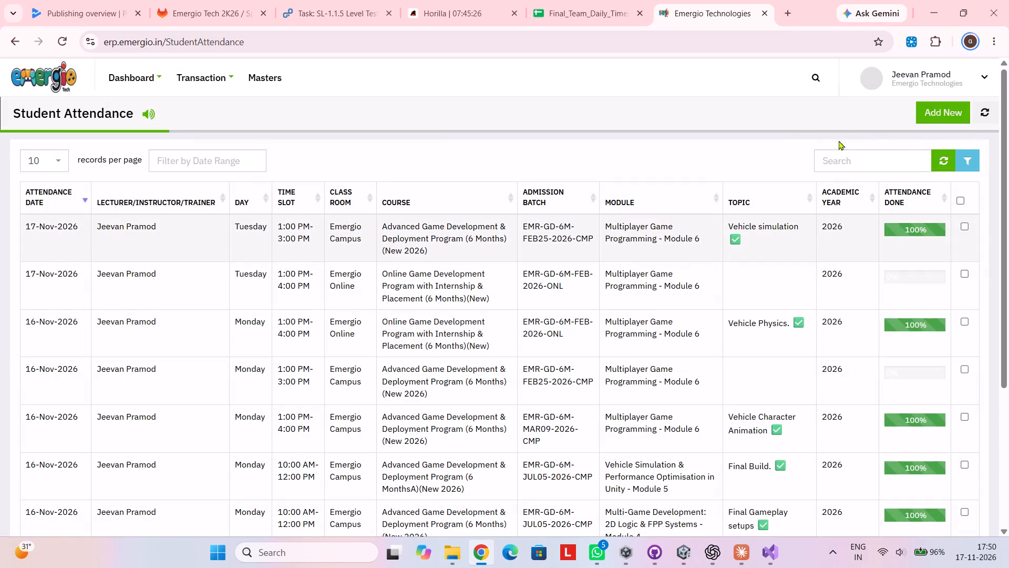
Start a new 17/11/2026 attendance entry for the remaining 1:00 PM-4:00 PM Tuesday networked multiplayer games batch.
left_click(918, 121)
left_click(508, 314)
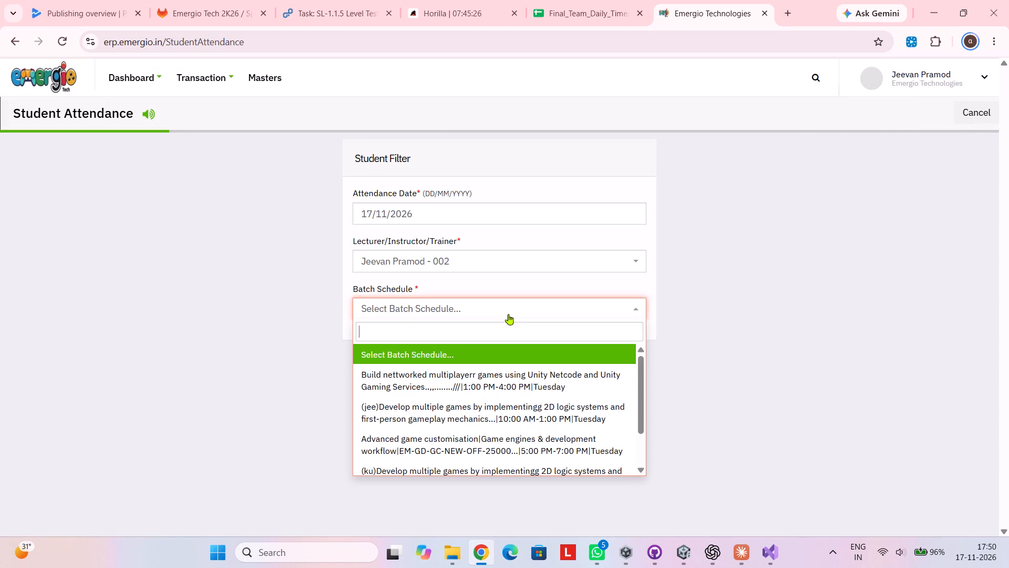
left_click(499, 383)
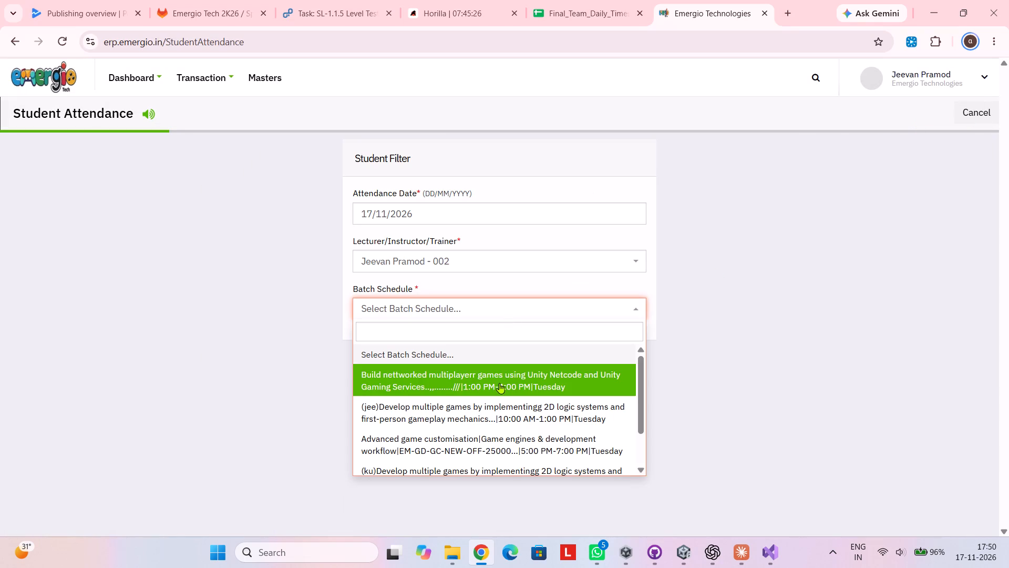
Add and save the topic "Player Movements" for Multiplayer Game Programming - Module 6, with all courses selected and the suggested estimate time.
scroll(499, 383, "down", 1)
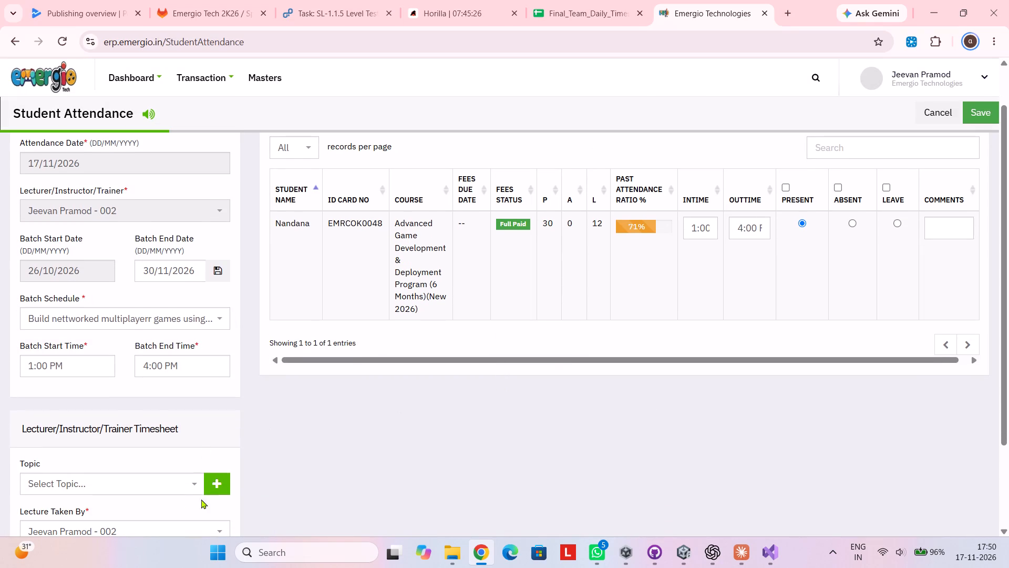
left_click(218, 491)
left_click(886, 131)
left_click(844, 199)
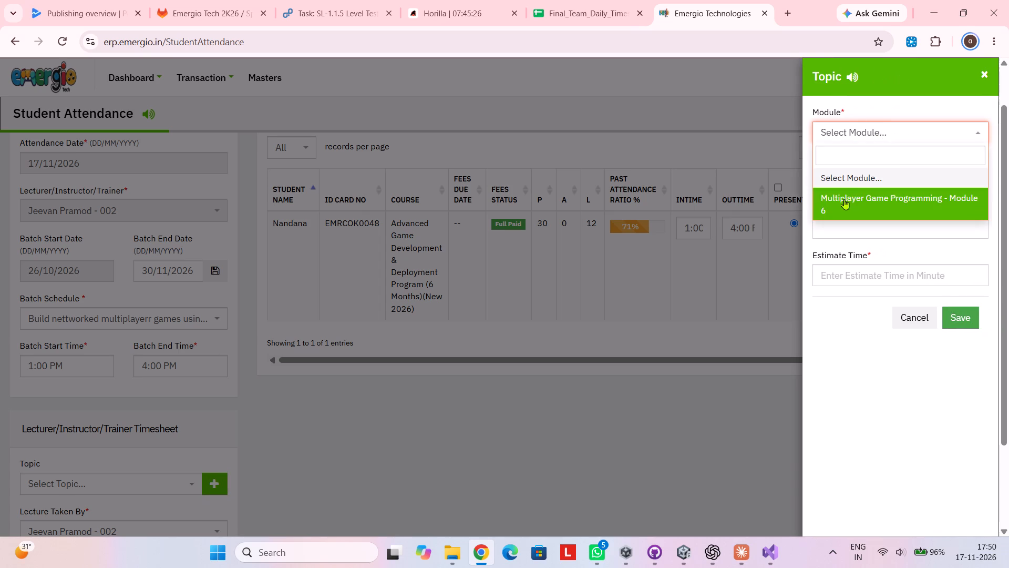
left_click(852, 182)
left_click(830, 244)
left_click(843, 339)
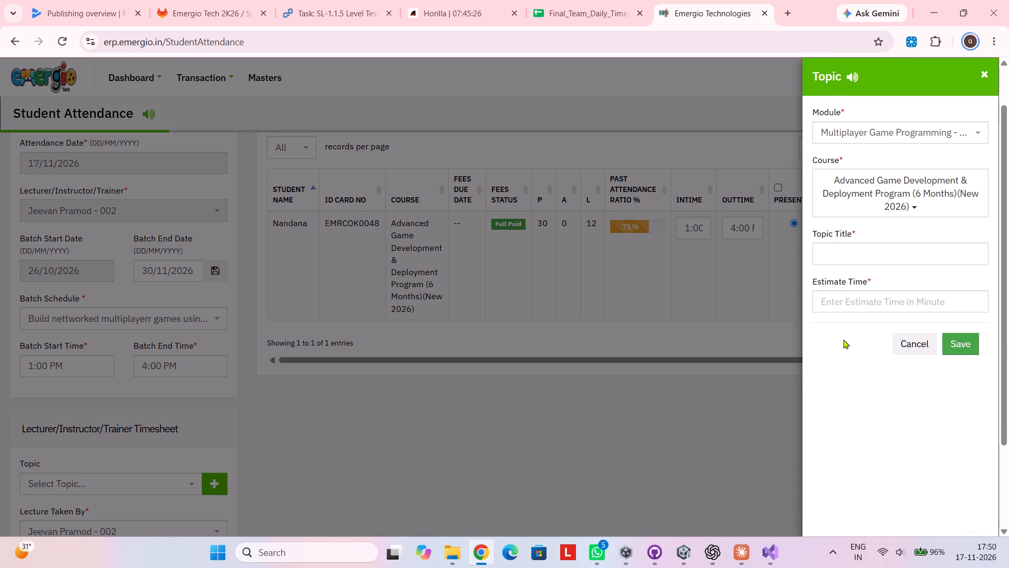
left_click(869, 263)
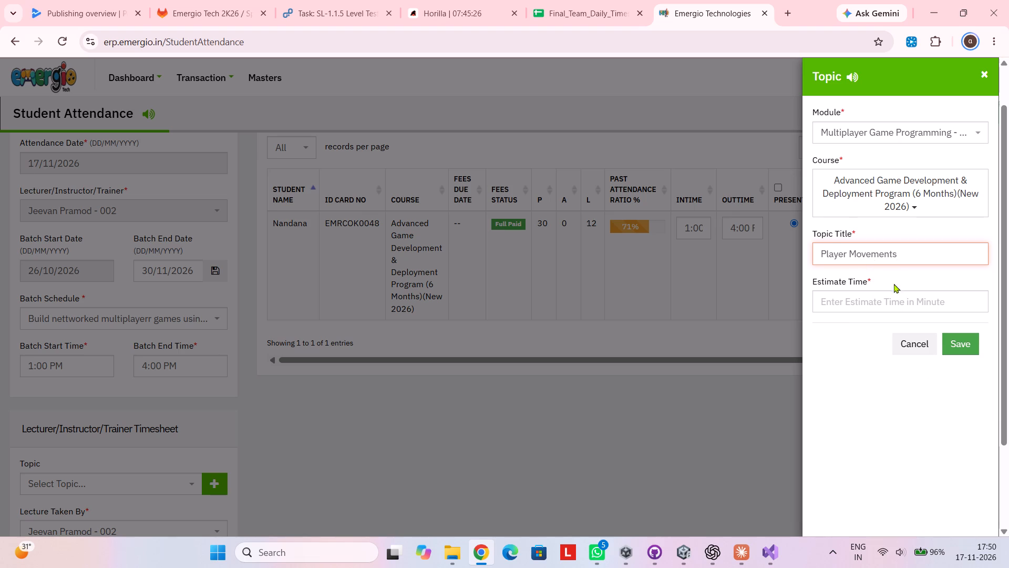
left_click(884, 297)
left_click(898, 343)
left_click(954, 343)
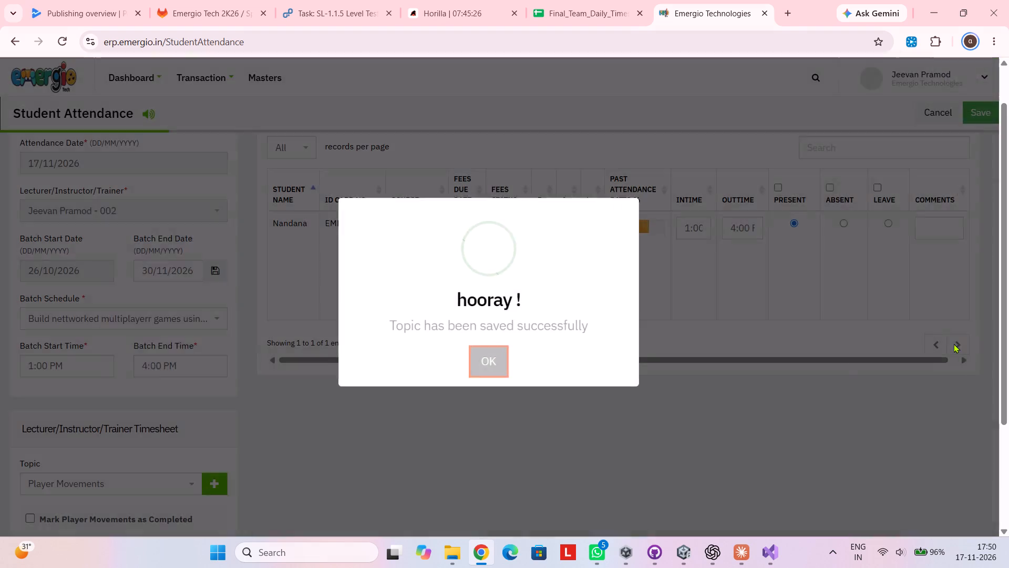
left_click(488, 373)
Mark the Player Movements topic as completed and save the batch's attendance with the student present.
left_click(26, 519)
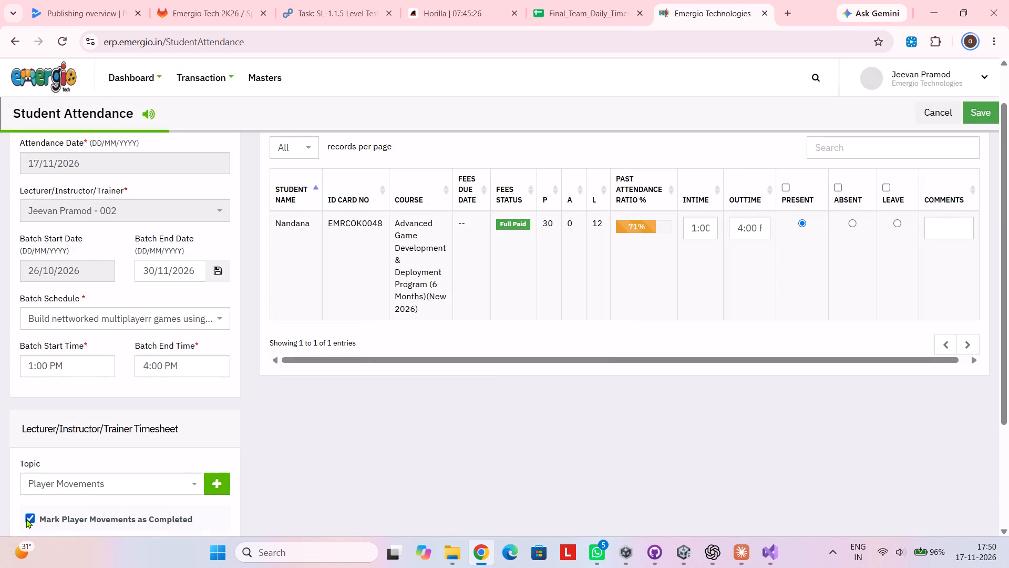
left_click(975, 114)
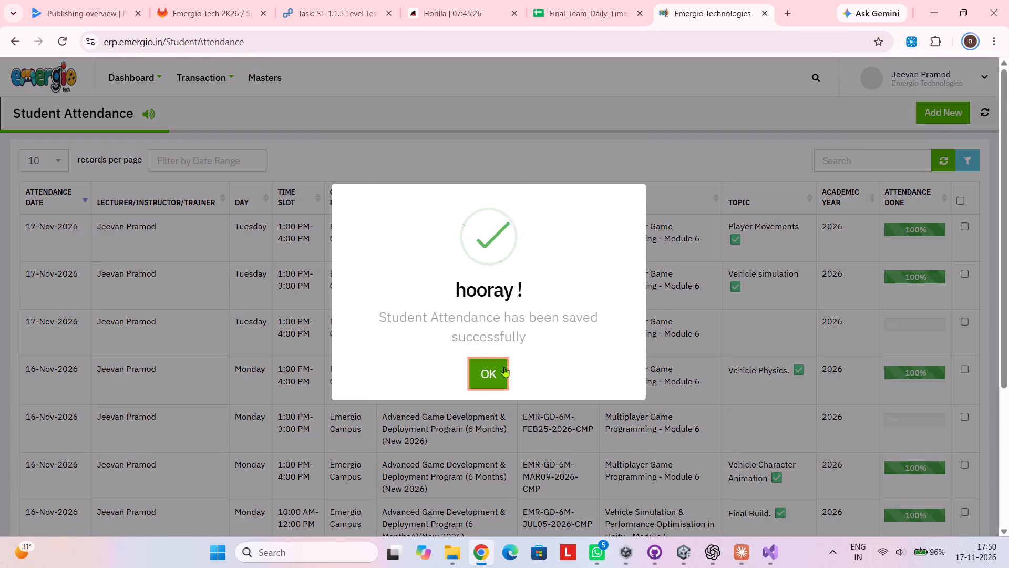
left_click(502, 368)
Add 17/11/2026 attendance for the 5:00 PM-7:00 PM Advanced game customisation batch, mark its student absent, and save.
left_click(931, 116)
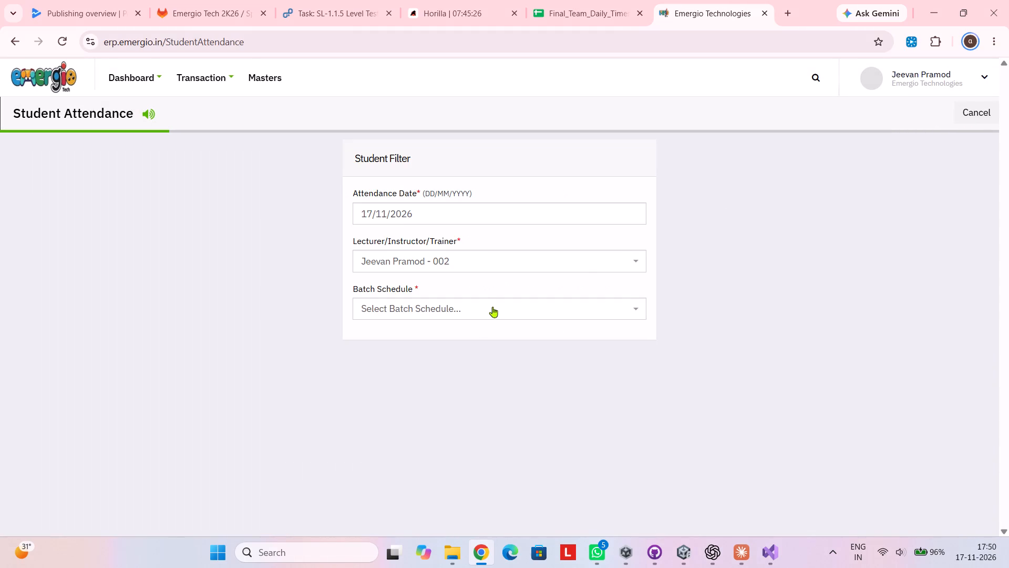
left_click(492, 307)
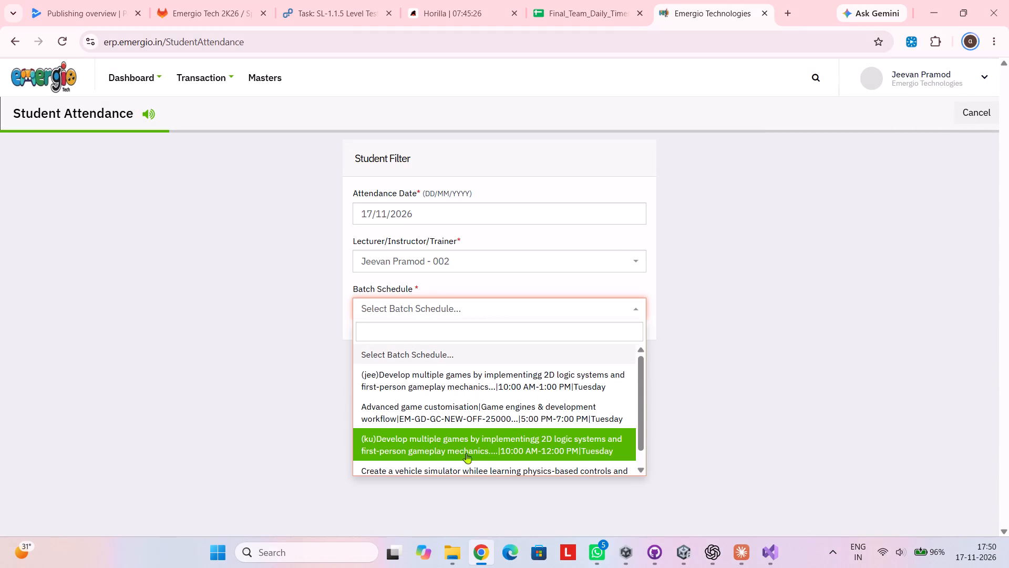
scroll(492, 435, "down", 1)
left_click(488, 403)
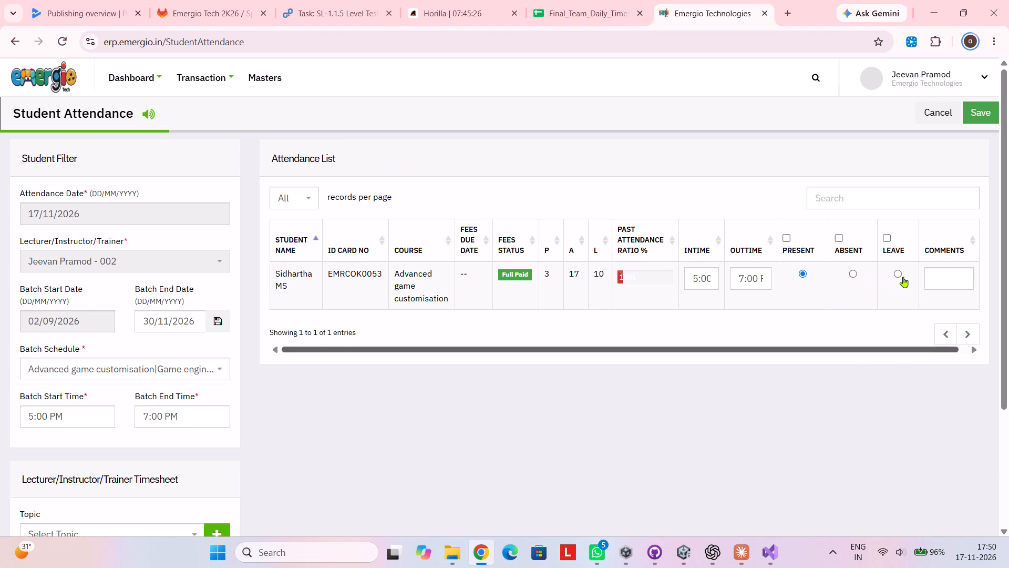
left_click(851, 276)
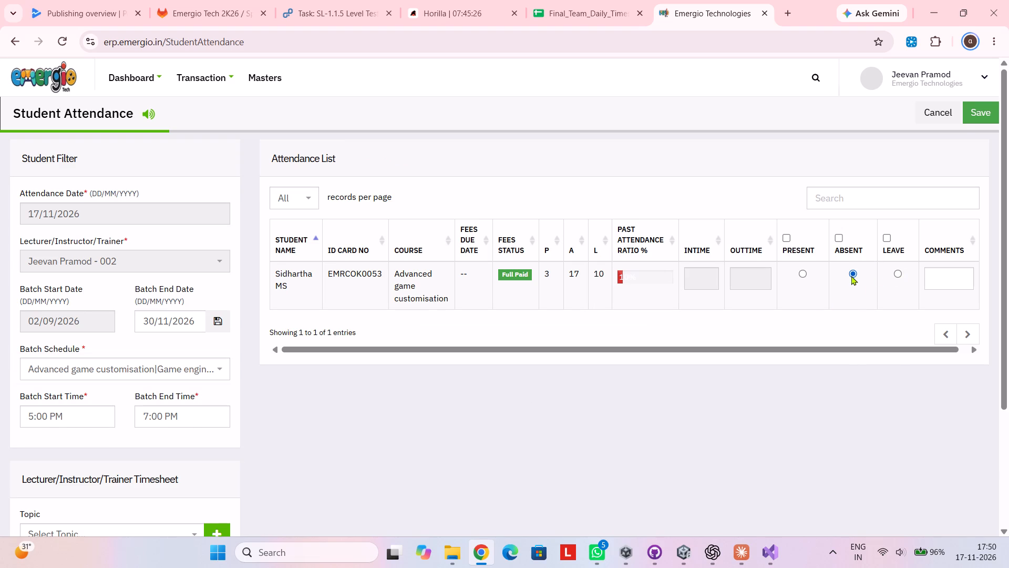
left_click(973, 117)
left_click(500, 369)
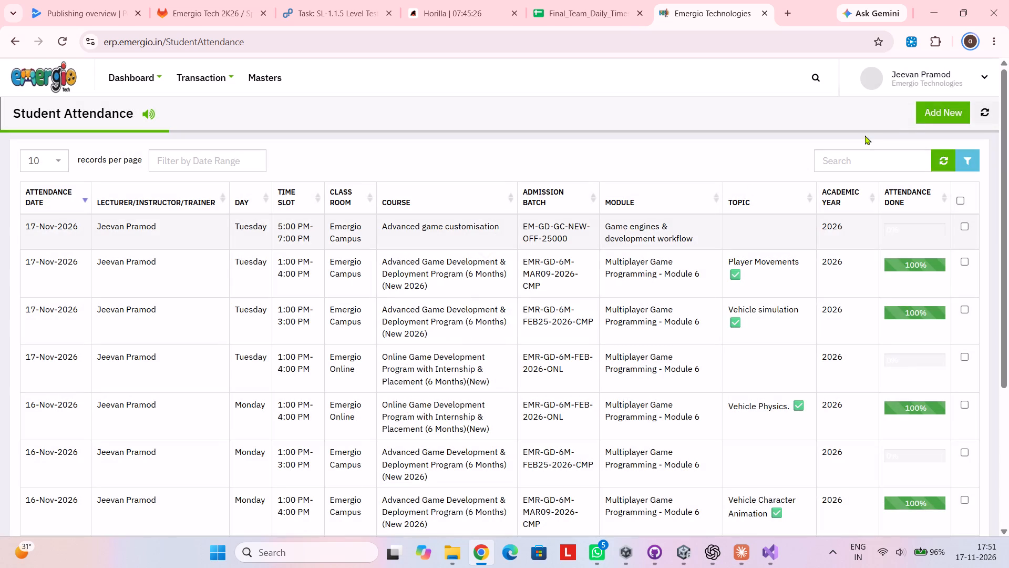
Start a new 17/11/2026 attendance entry for the (jee) 10:00 AM-1:00 PM Tuesday 2D logic and first-person gameplay batch.
left_click(919, 117)
left_click(441, 313)
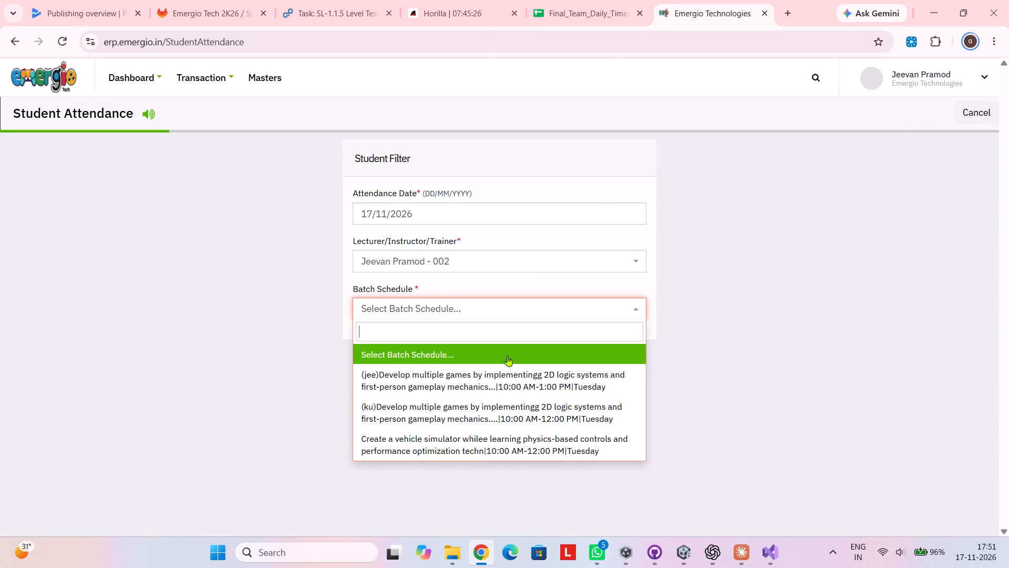
left_click(504, 377)
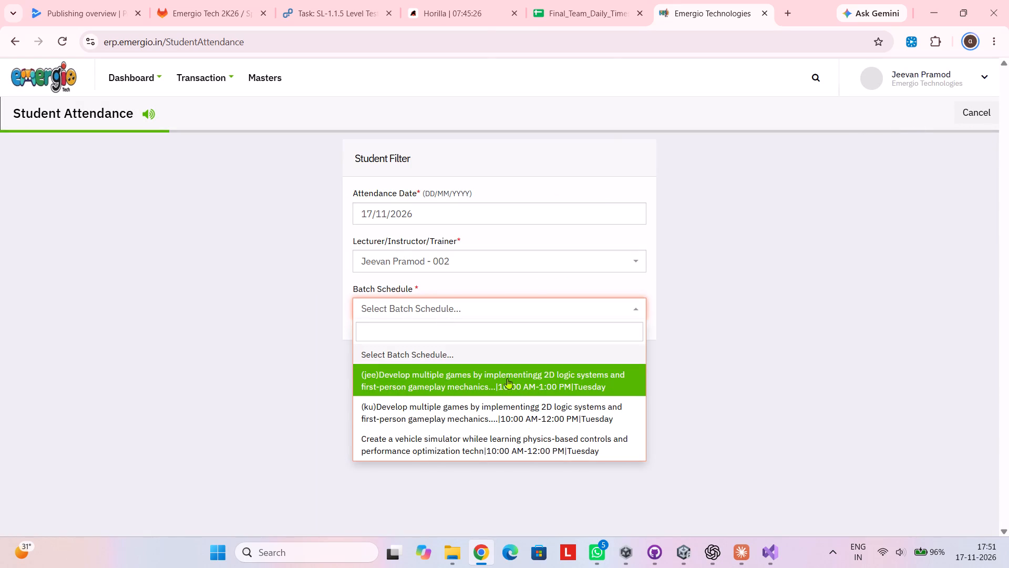
Add and save the topic "Build" for the Multi-Game Development: 2D Logic module, selecting the Advanced Game Development & Deployment Program course and a 180-minute estimate.
scroll(333, 376, "down", 1)
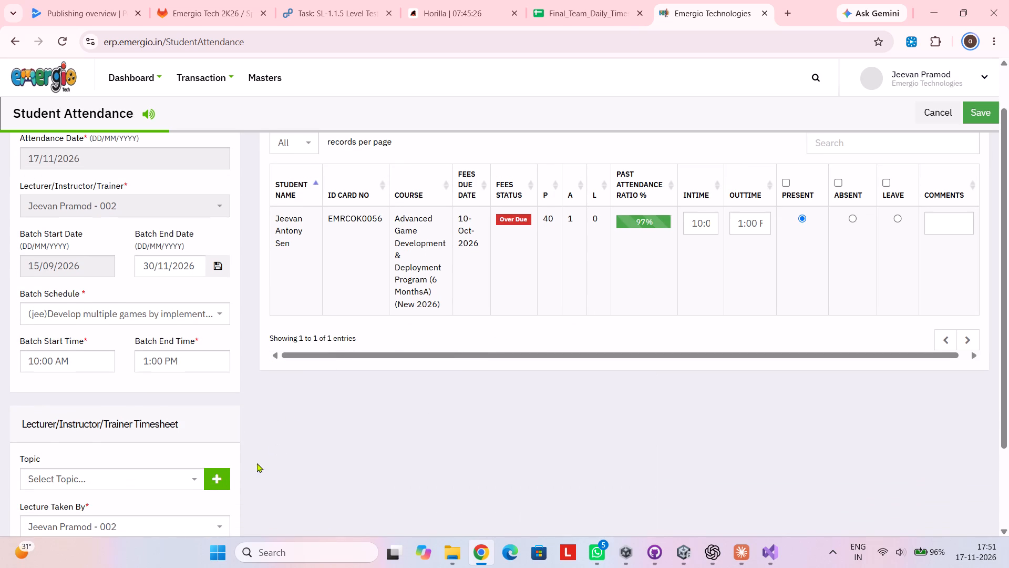
left_click(212, 482)
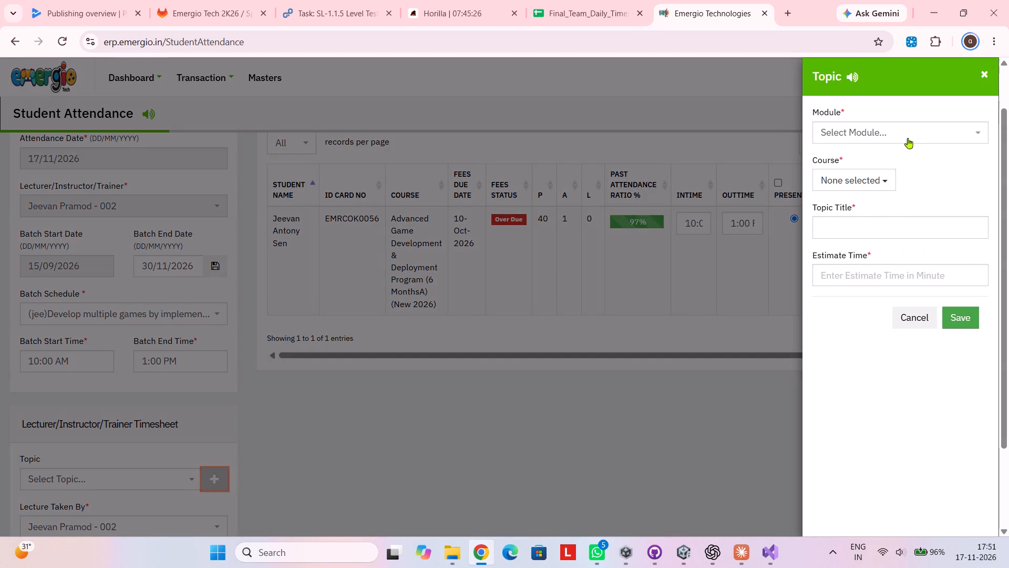
left_click(908, 138)
left_click(886, 194)
left_click(876, 182)
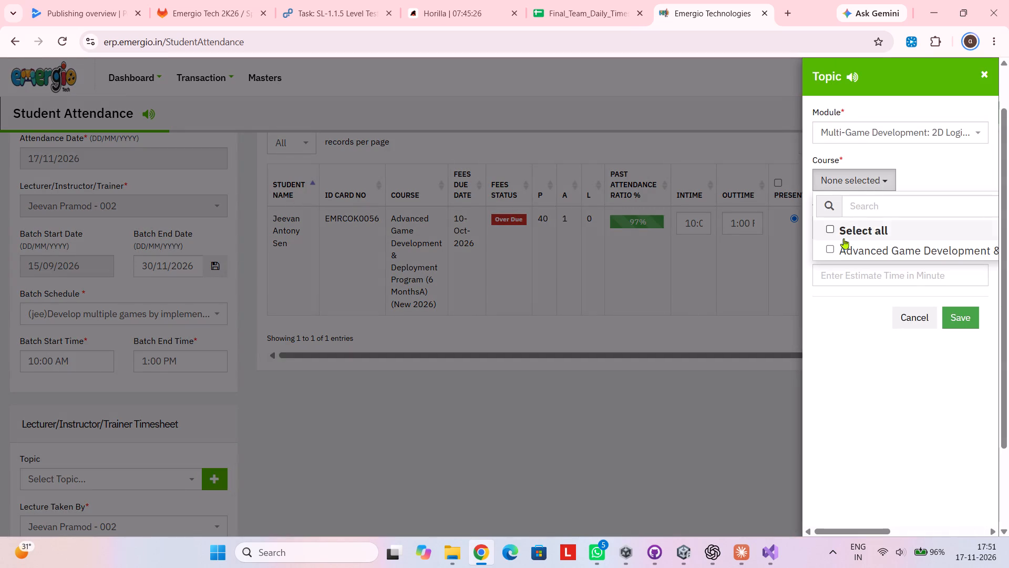
left_click(830, 250)
left_click(842, 346)
left_click(867, 254)
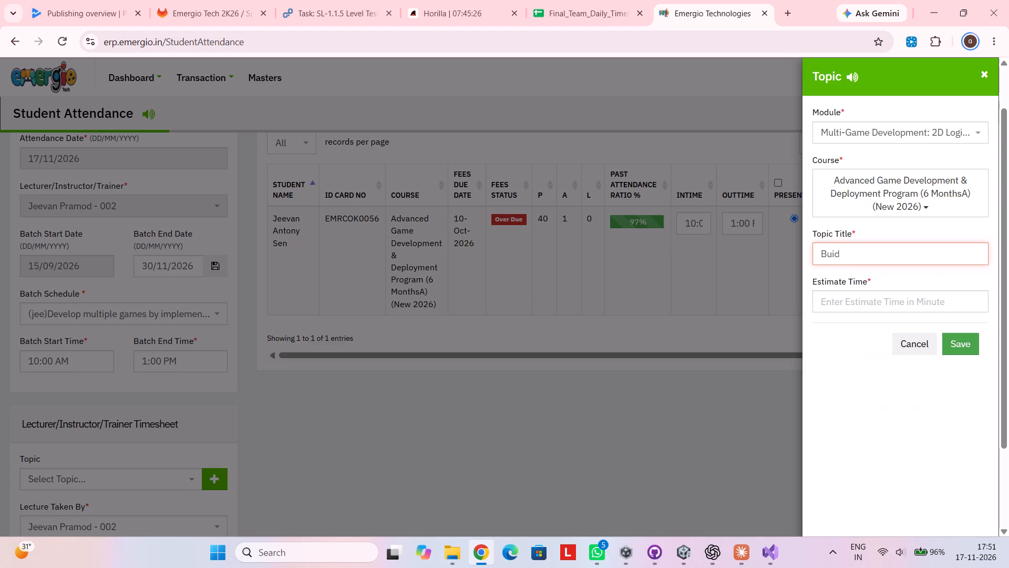
key("BackSpace")
type("ld")
left_click(862, 309)
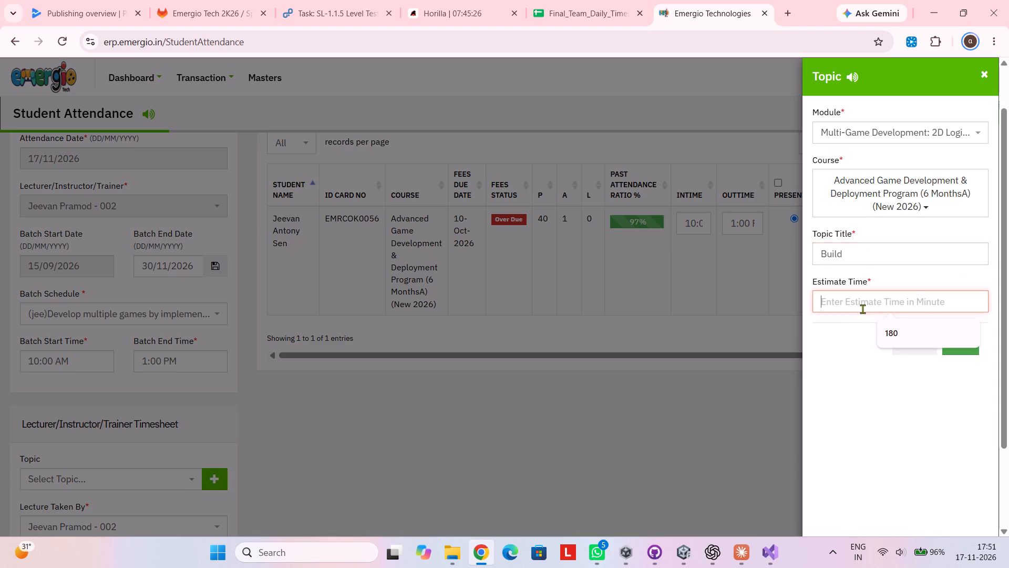
left_click(893, 333)
left_click(963, 345)
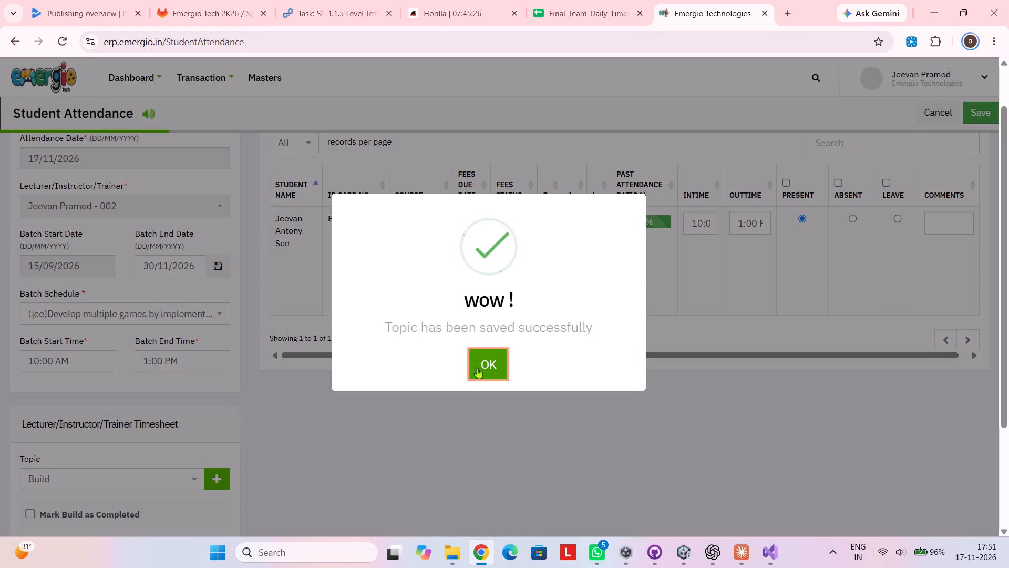
left_click(476, 369)
Mark the Build topic as completed and save the (jee) batch's attendance with the student present.
left_click(31, 515)
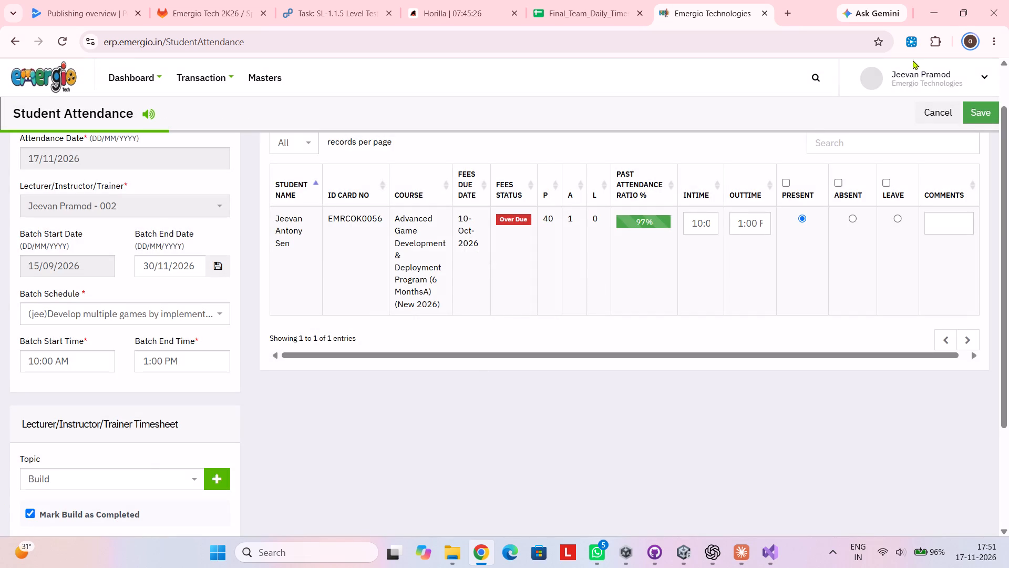
left_click(977, 113)
left_click(510, 372)
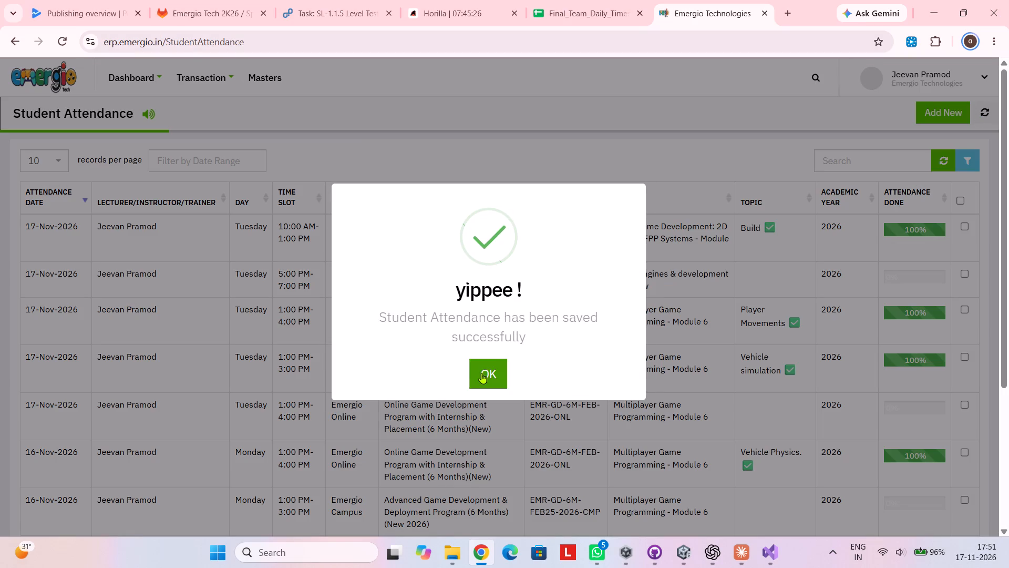
left_click(481, 373)
Start a new 17/11/2026 attendance entry for the (ku) 10:00 AM-12:00 PM Tuesday 2D logic and first-person gameplay batch.
left_click(918, 122)
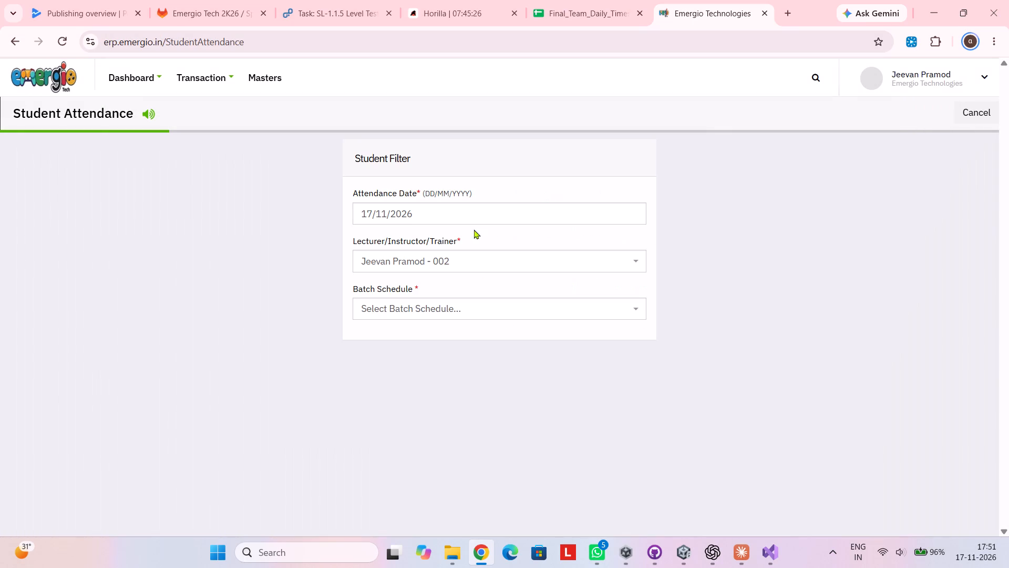
left_click(448, 313)
left_click(439, 370)
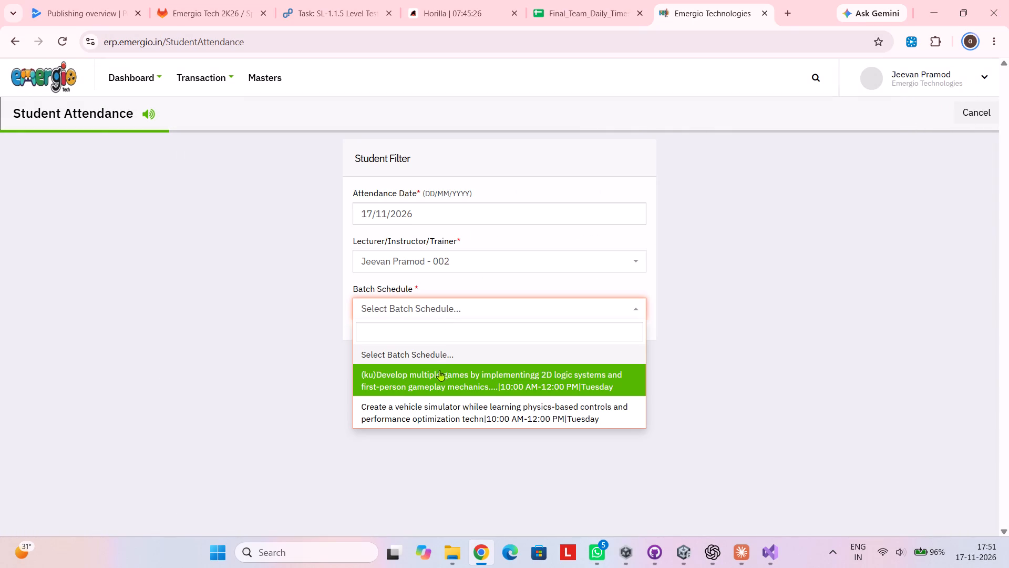
left_click(444, 380)
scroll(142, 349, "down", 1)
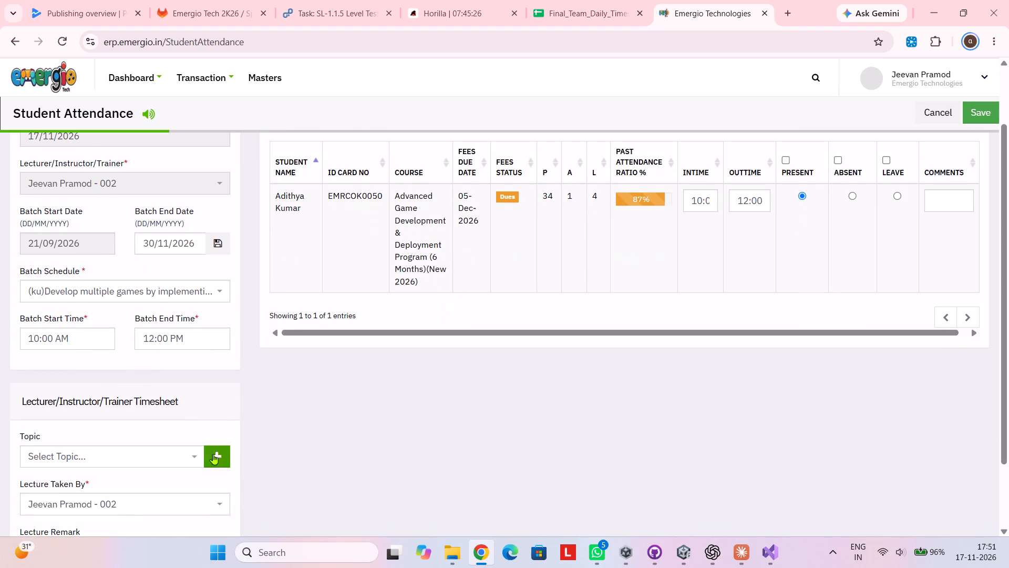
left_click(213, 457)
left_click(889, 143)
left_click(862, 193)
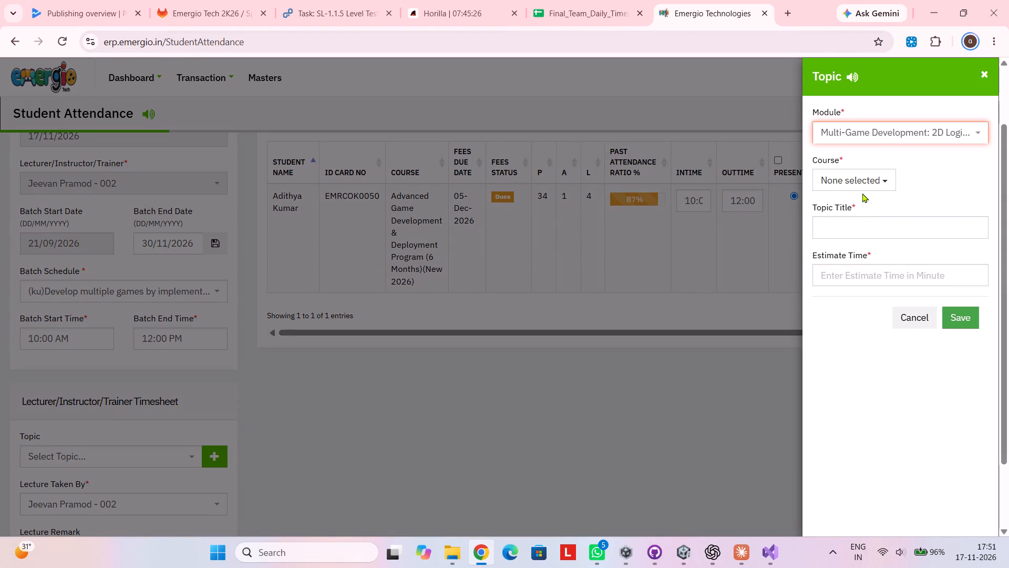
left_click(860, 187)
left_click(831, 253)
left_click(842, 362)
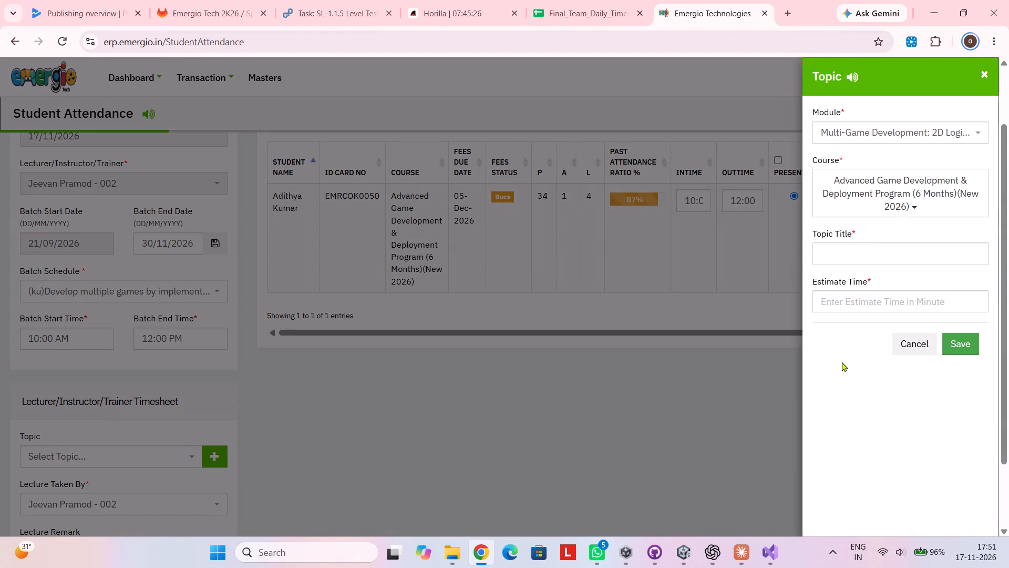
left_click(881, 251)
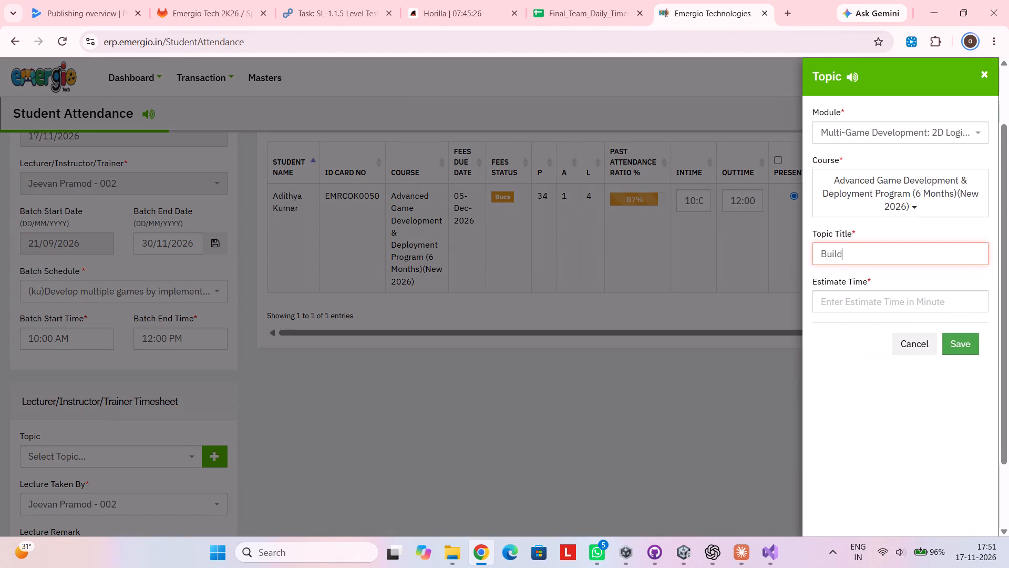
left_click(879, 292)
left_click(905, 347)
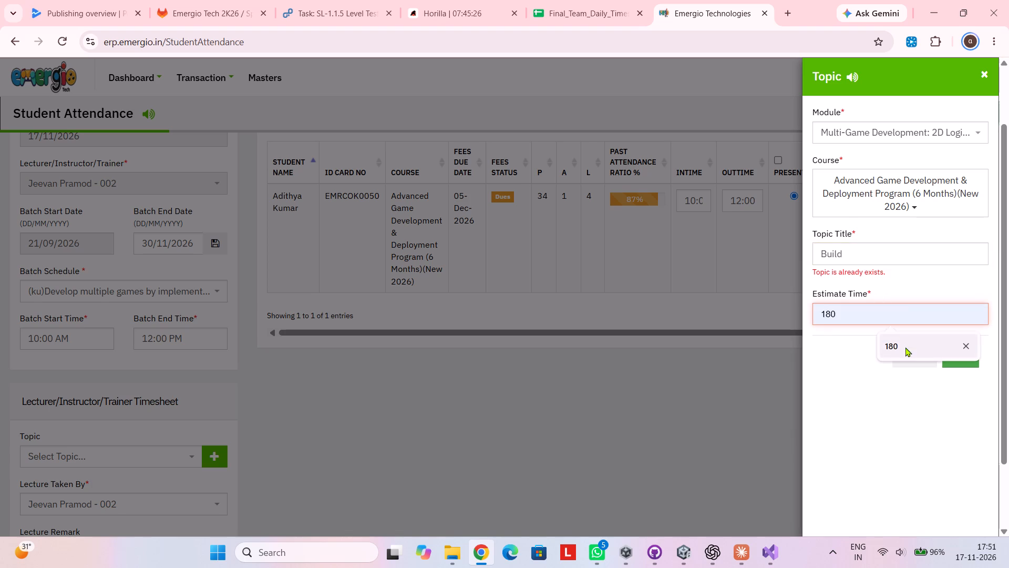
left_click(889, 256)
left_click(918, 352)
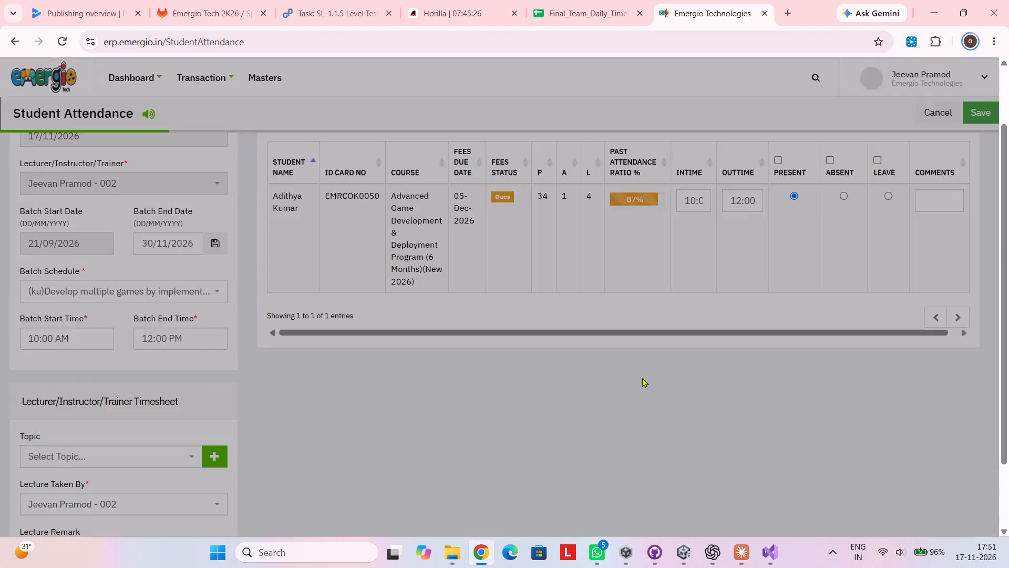
Search the existing topics for "build" and look through the matching entries.
left_click(184, 460)
type("build")
scroll(145, 413, "down", 2)
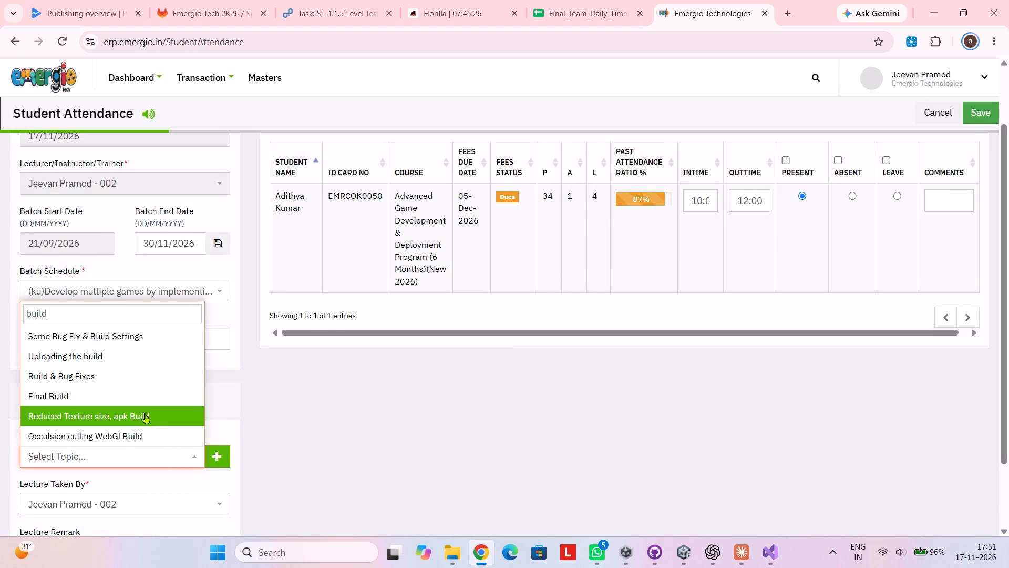
scroll(145, 413, "down", 2)
left_click(256, 457)
Add and save the topic "Build." for the Multi-Game Development: 2D Logic module, selecting the Advanced Game Development & Deployment Program course and a 180-minute estimate.
left_click(218, 465)
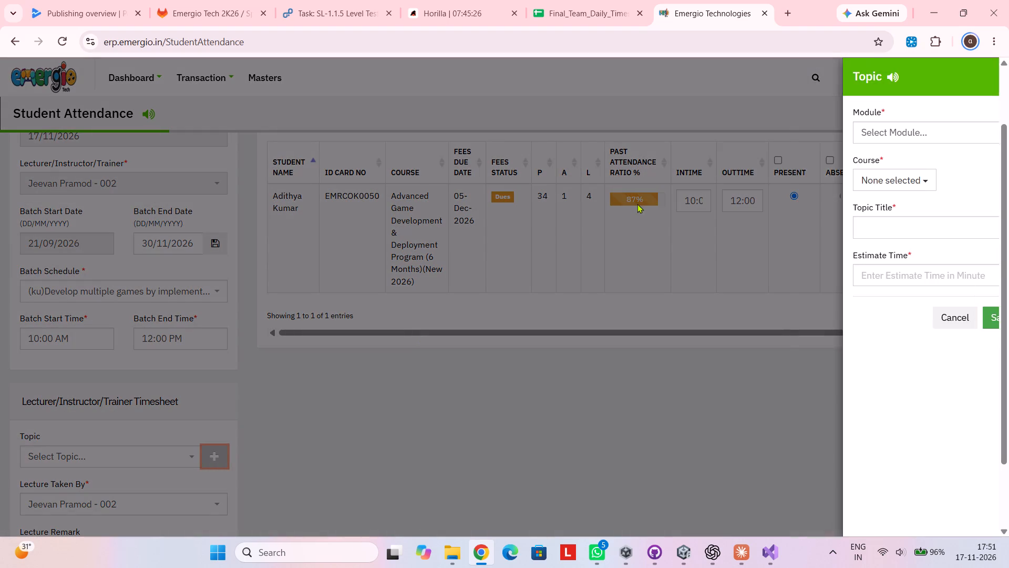
left_click(839, 141)
left_click(840, 199)
left_click(862, 189)
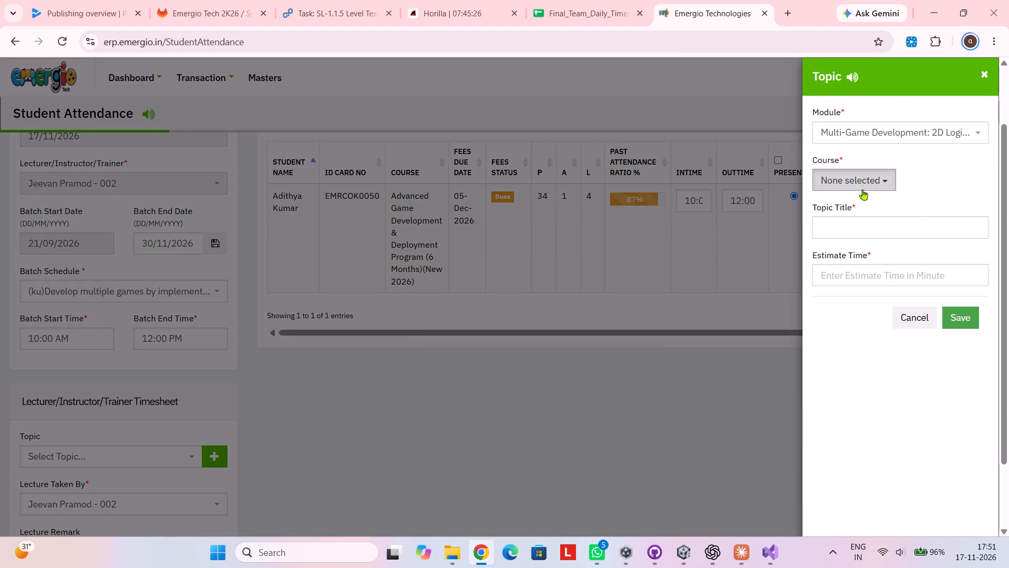
left_click(830, 247)
left_click(843, 359)
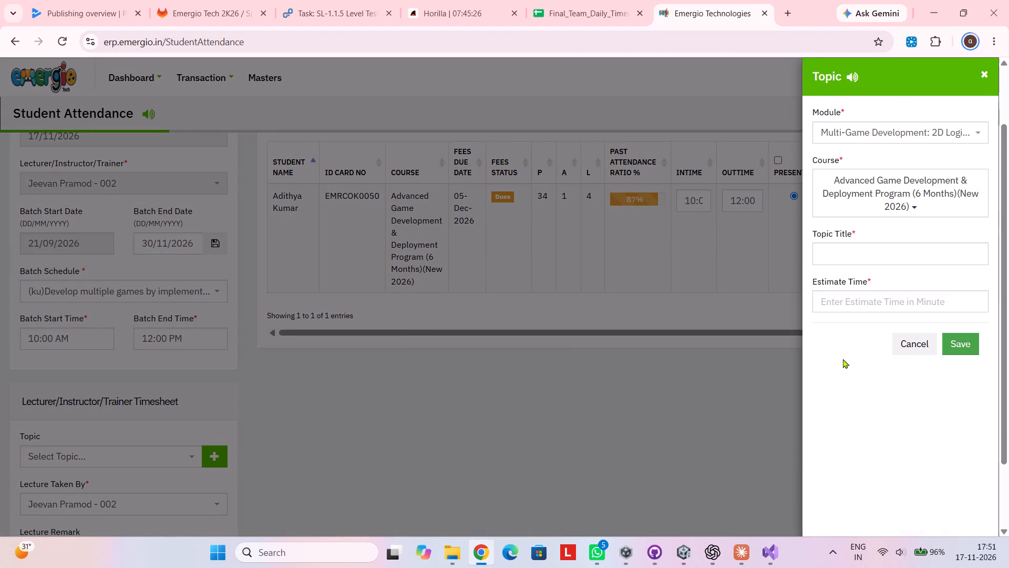
left_click(882, 258)
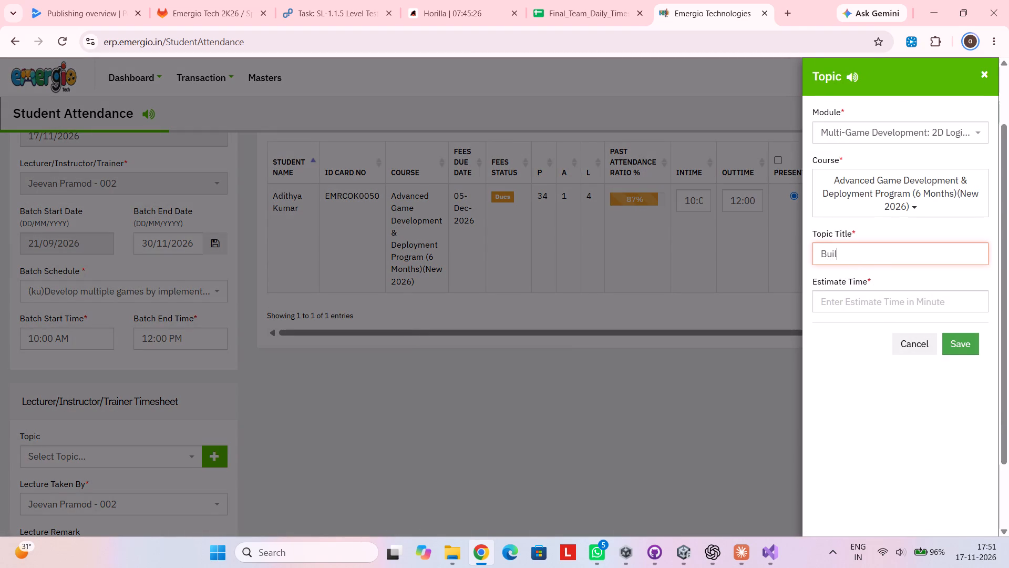
key("period")
left_click(895, 303)
left_click(906, 327)
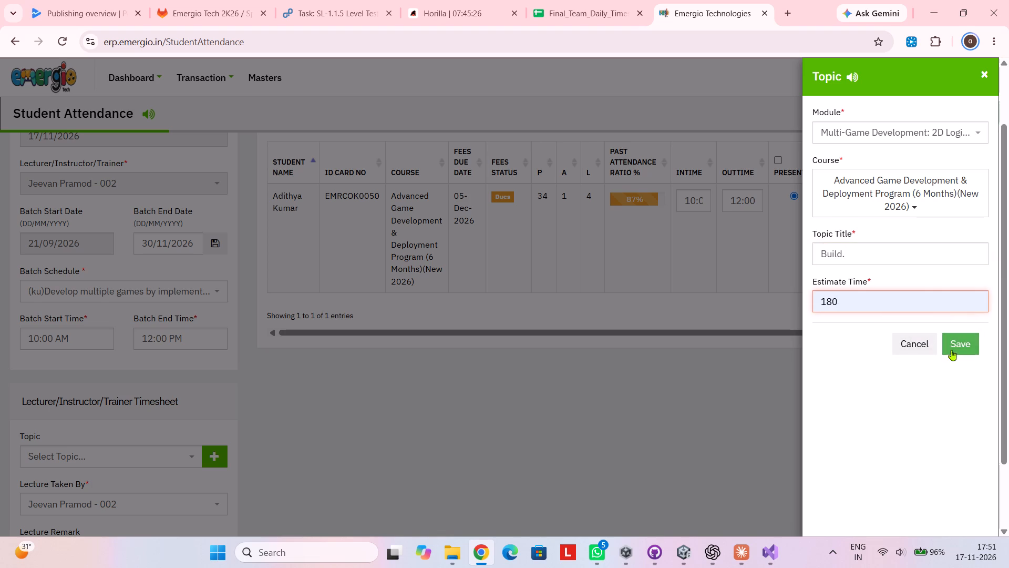
left_click(951, 350)
left_click(500, 377)
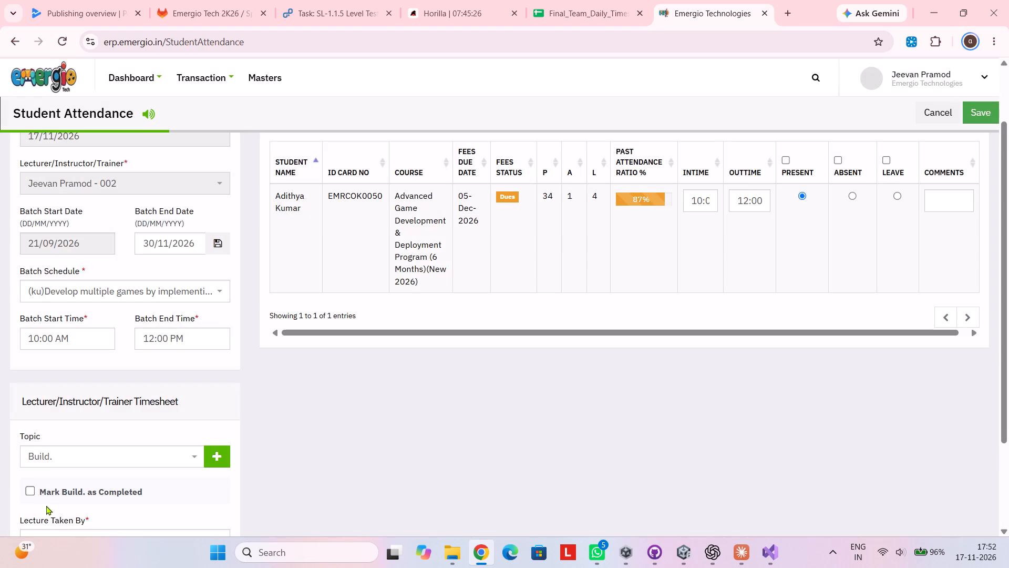
Mark the "Build." topic as completed and save the (ku) batch's attendance with the student present.
left_click(32, 491)
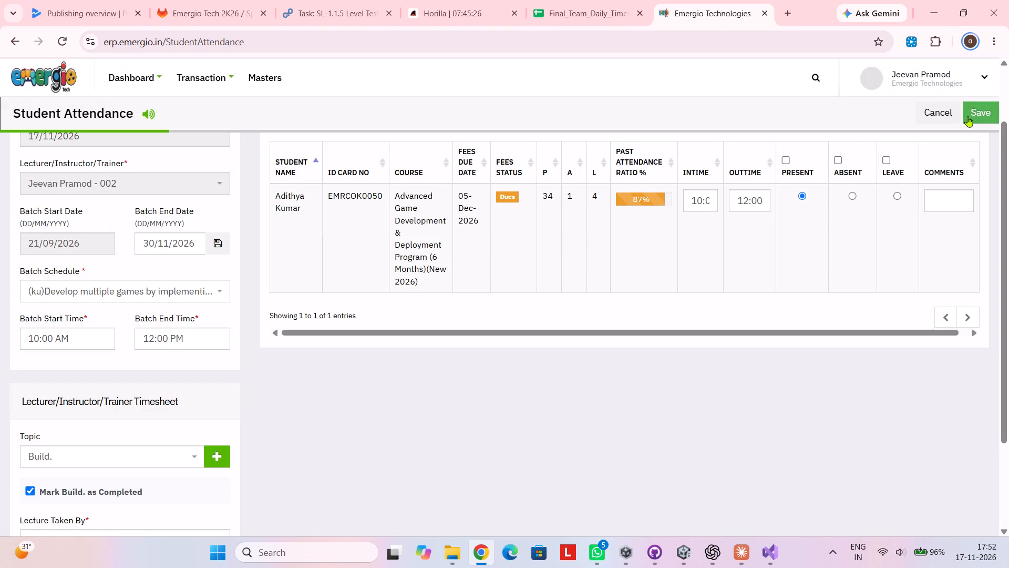
left_click(967, 116)
left_click(482, 368)
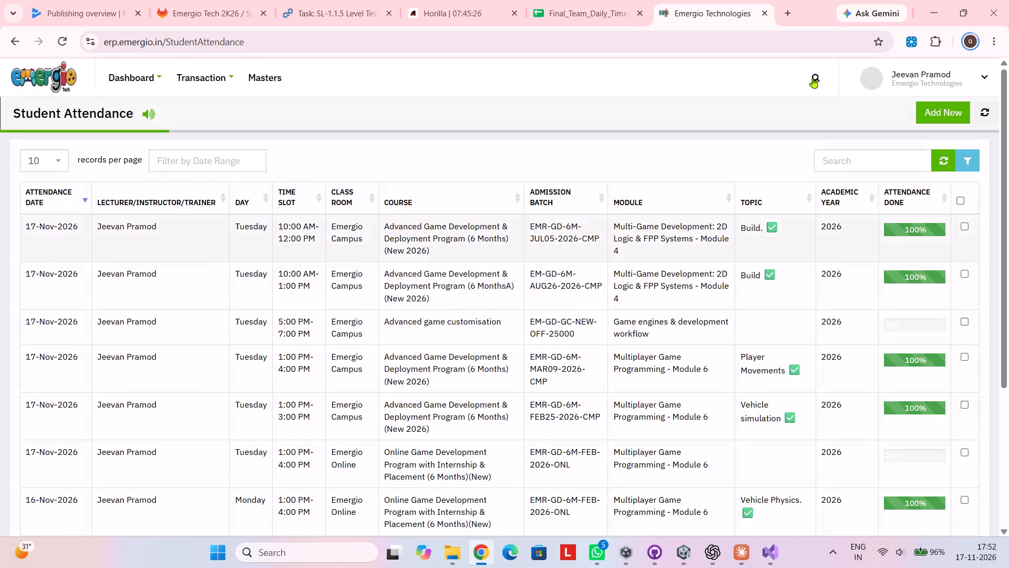
Start a new 17/11/2026 attendance entry for the 10:00 AM-12:00 PM Tuesday vehicle simulator batch.
left_click(928, 111)
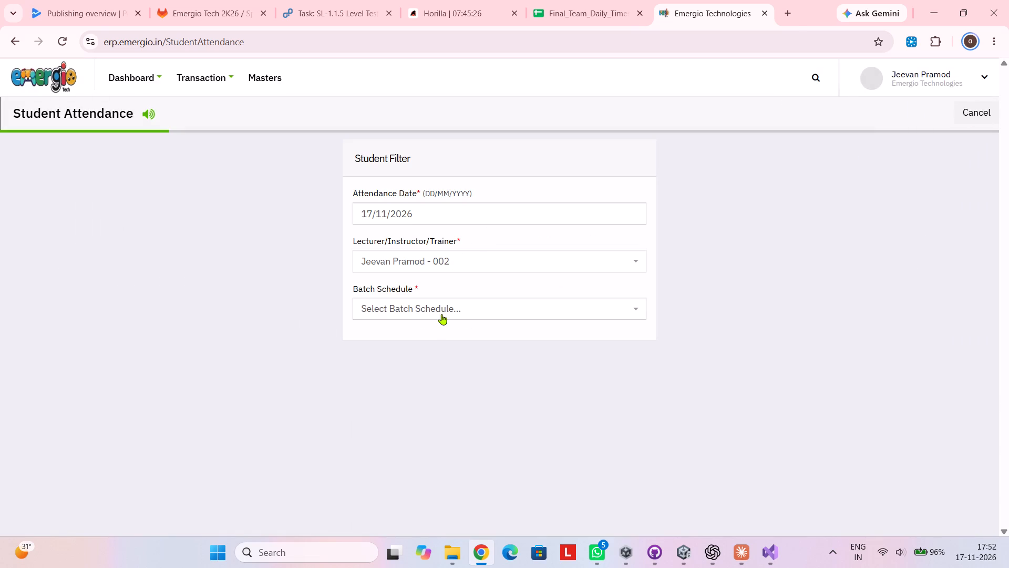
left_click(441, 314)
left_click(454, 382)
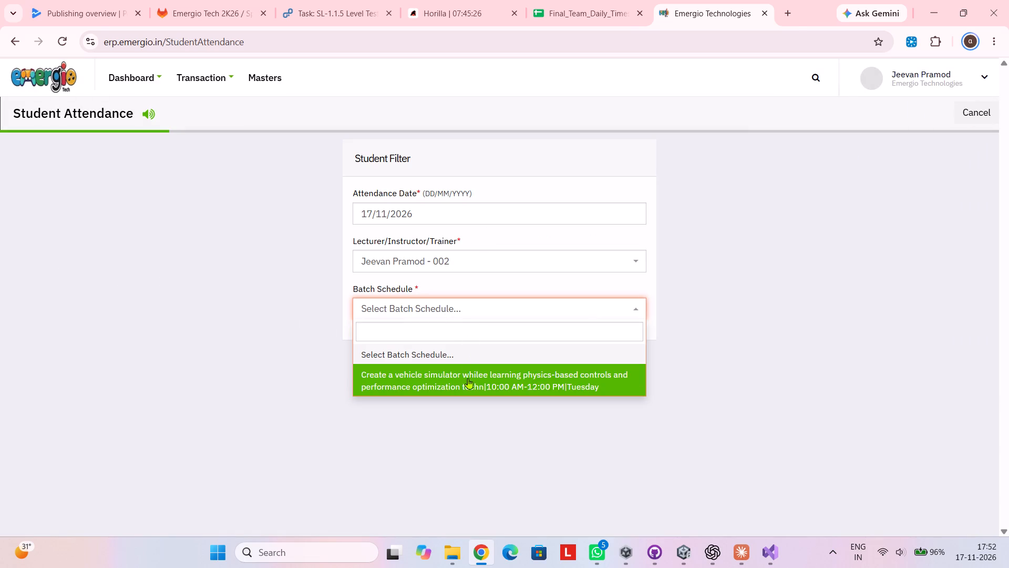
left_click(466, 379)
Add and save the topic "Build." for the Vehicle Simulation & Performance module, selecting the Advanced Game Development & Deployment Program course and a 180-minute estimate.
scroll(397, 385, "down", 2)
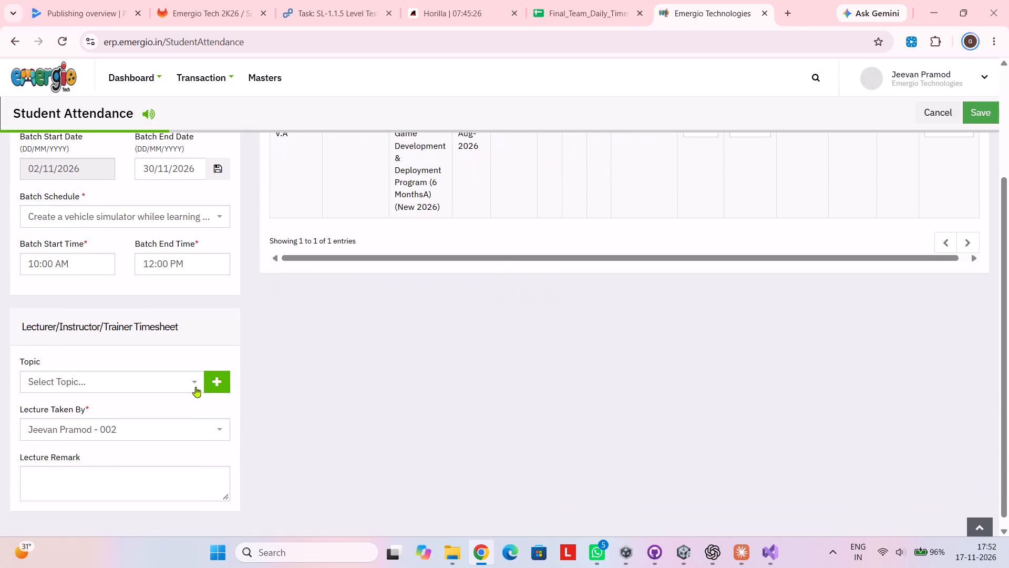
left_click(192, 384)
left_click(225, 384)
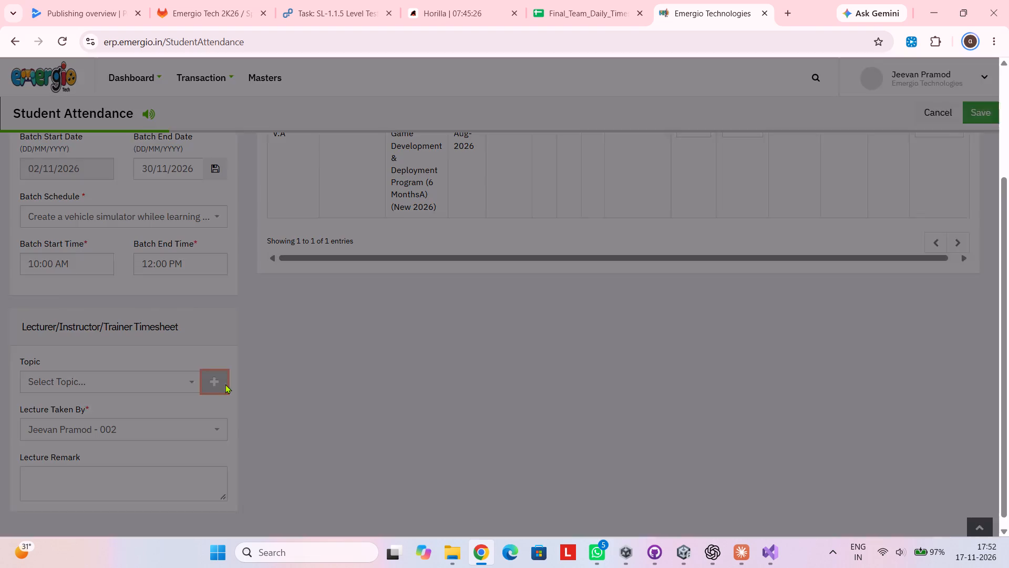
left_click(904, 131)
left_click(858, 196)
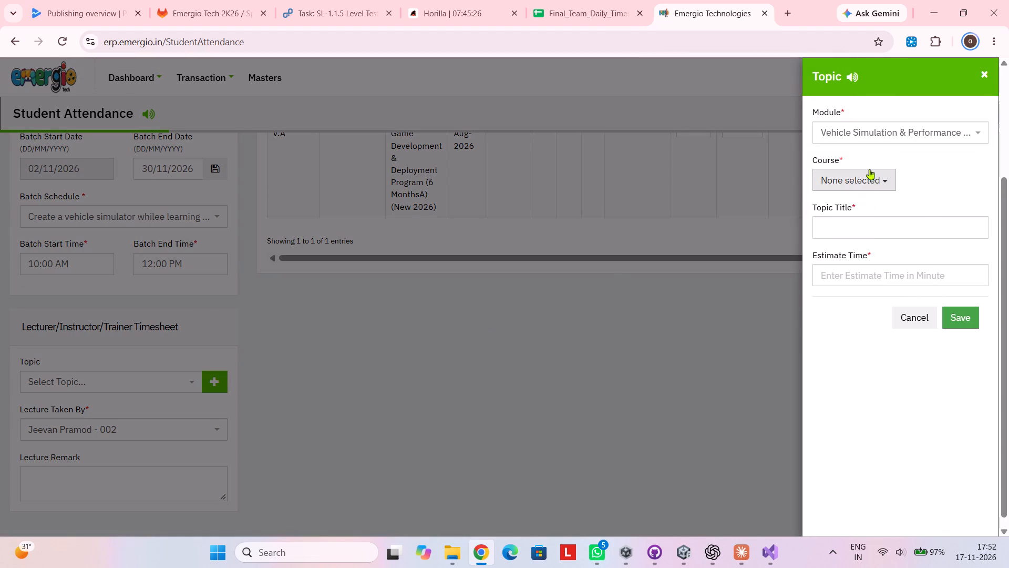
left_click(869, 169)
left_click(828, 245)
left_click(876, 359)
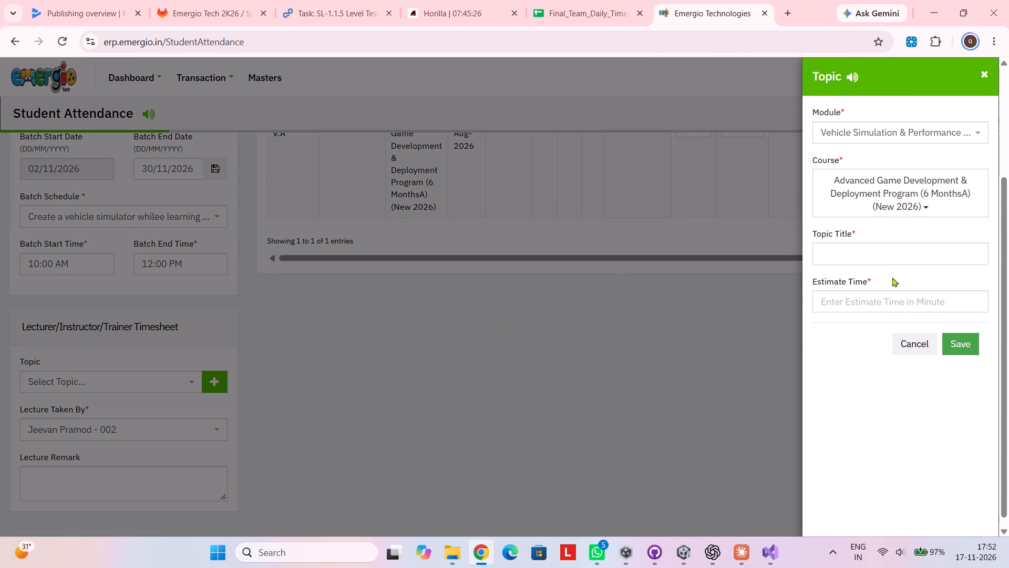
left_click(895, 268)
left_click(895, 261)
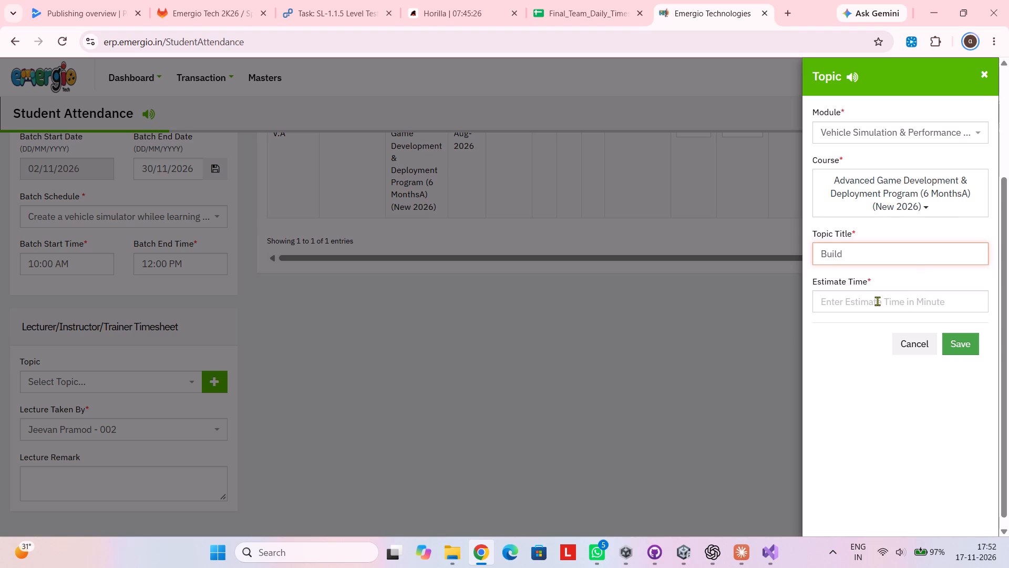
left_click(877, 303)
left_click(892, 339)
left_click(879, 257)
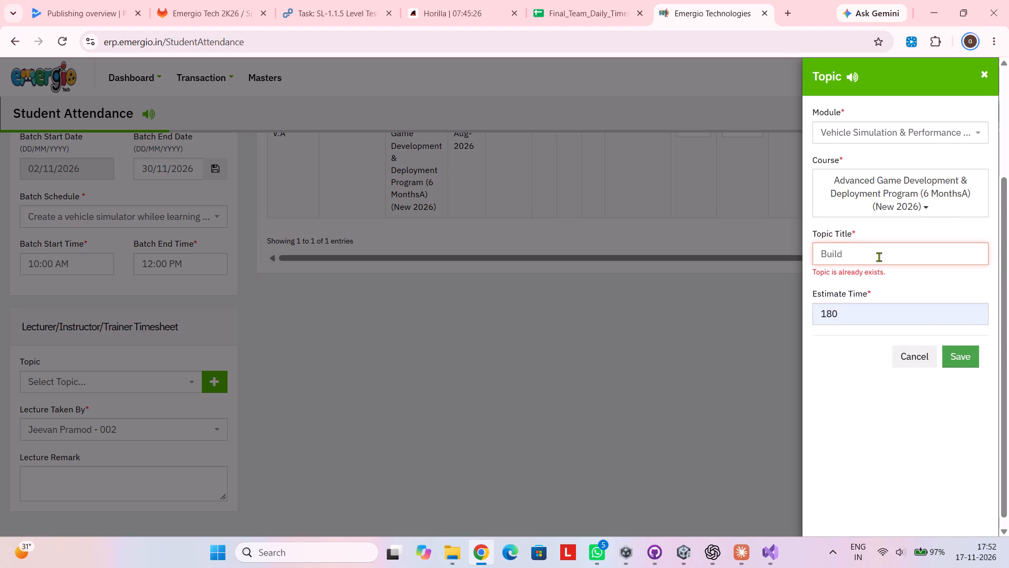
key("period")
left_click(835, 369)
left_click(954, 339)
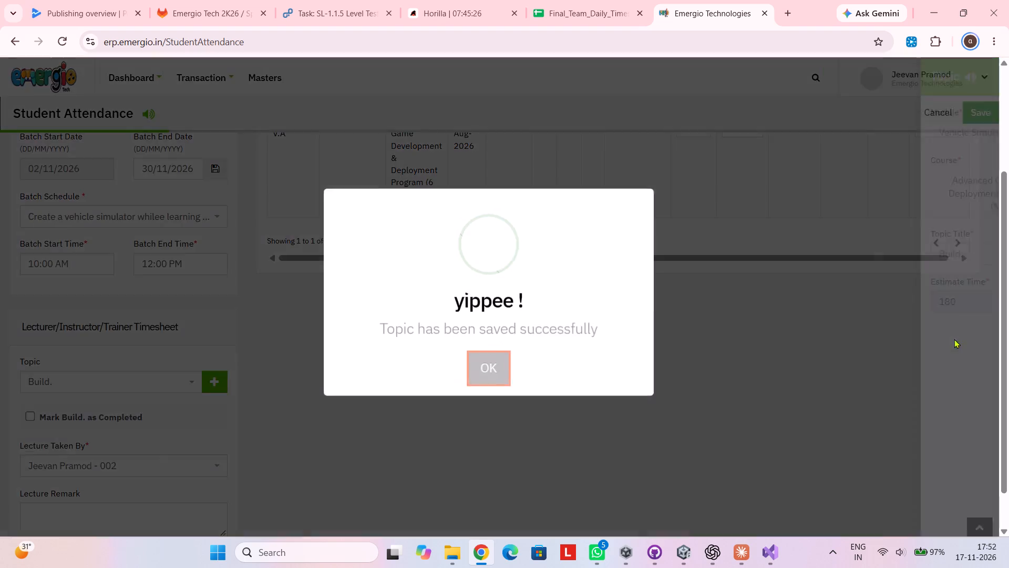
left_click(501, 370)
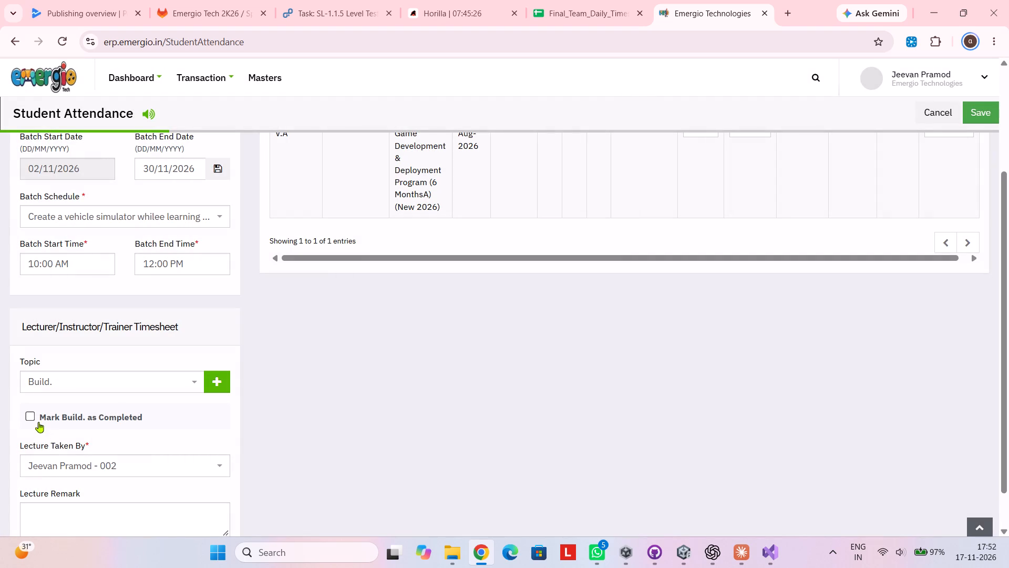
Mark the "Build." topic as completed and save the vehicle simulator batch's attendance with the student present.
left_click(34, 413)
left_click(986, 116)
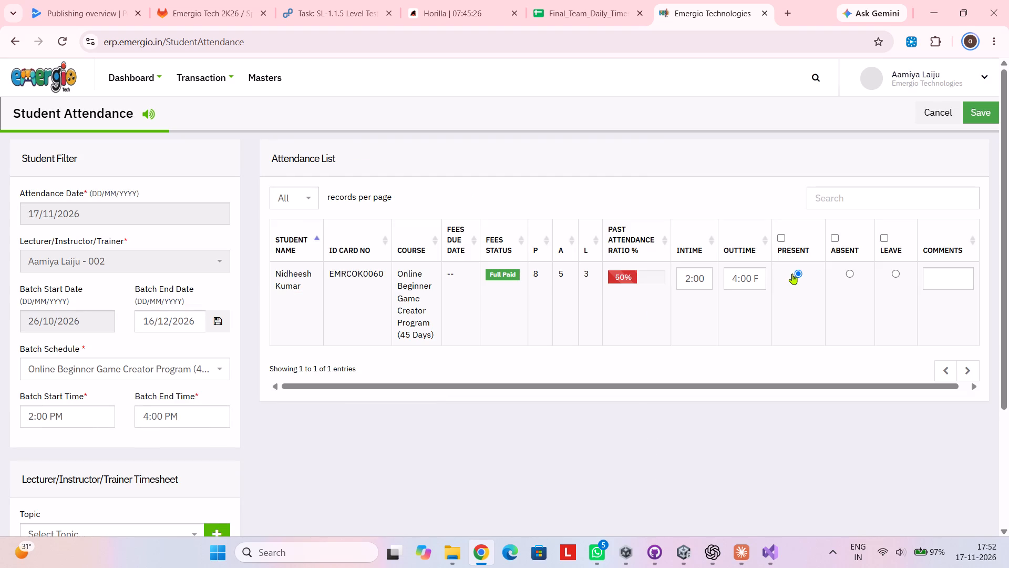
Mark the student absent in the 2:00 PM-4:00 PM Online Beginner Game Creator Program batch and save the 17/11/2026 attendance.
left_click(848, 270)
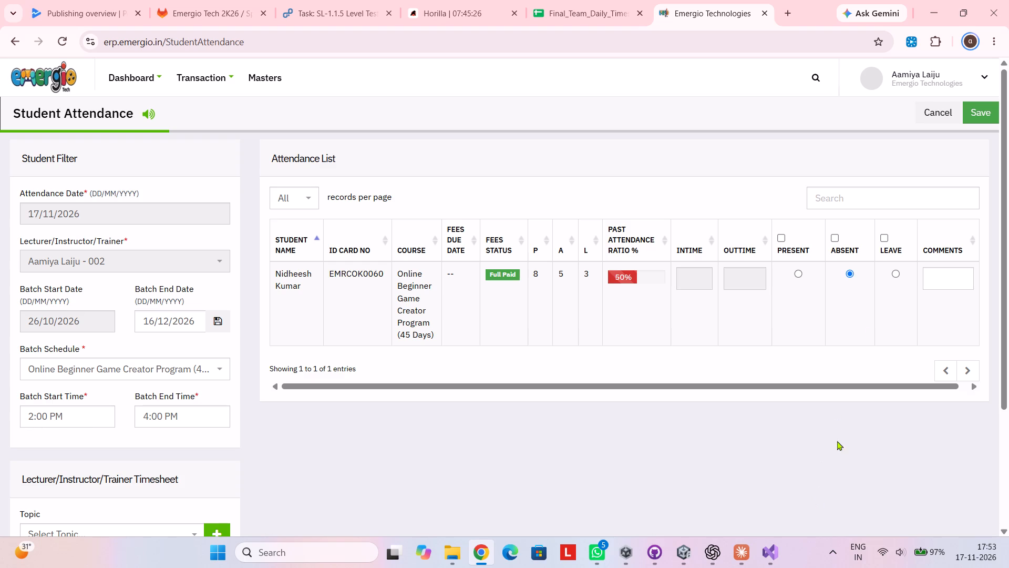
left_click(973, 113)
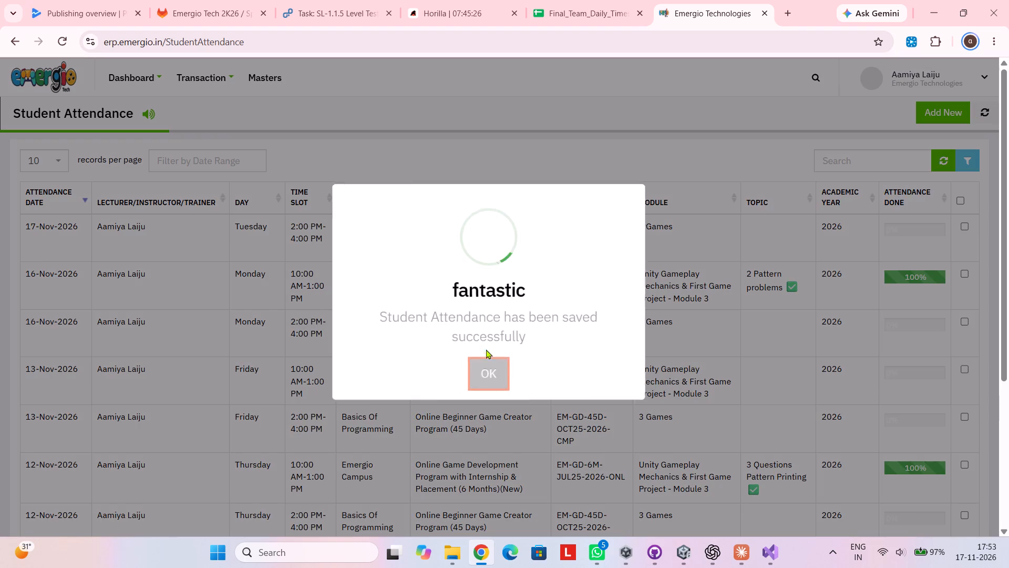
left_click(478, 385)
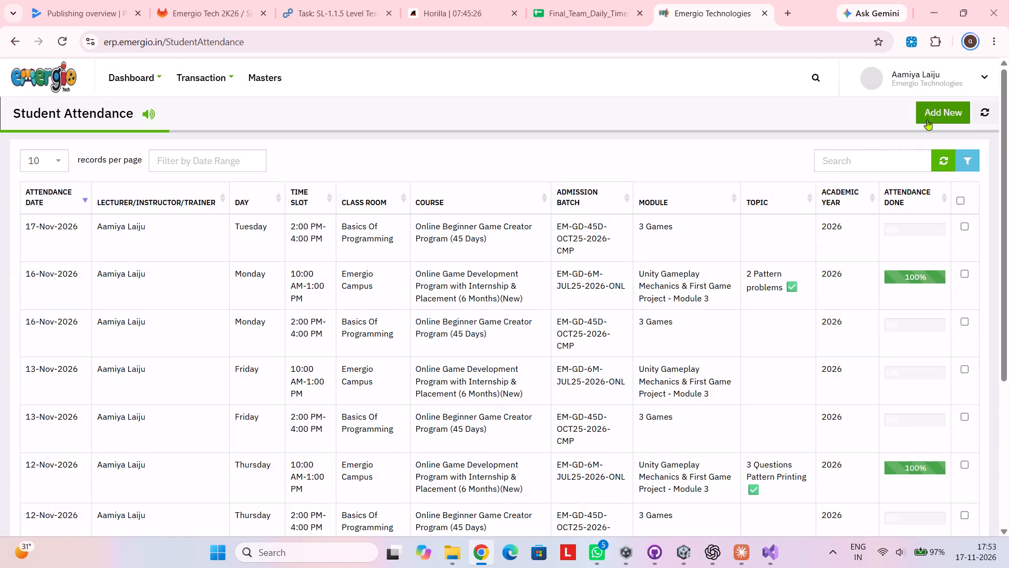
Start a new 17/11/2026 attendance entry for the 10:00 AM-1:00 PM Tuesday core Unity gameplay mechanics batch.
left_click(925, 120)
left_click(484, 303)
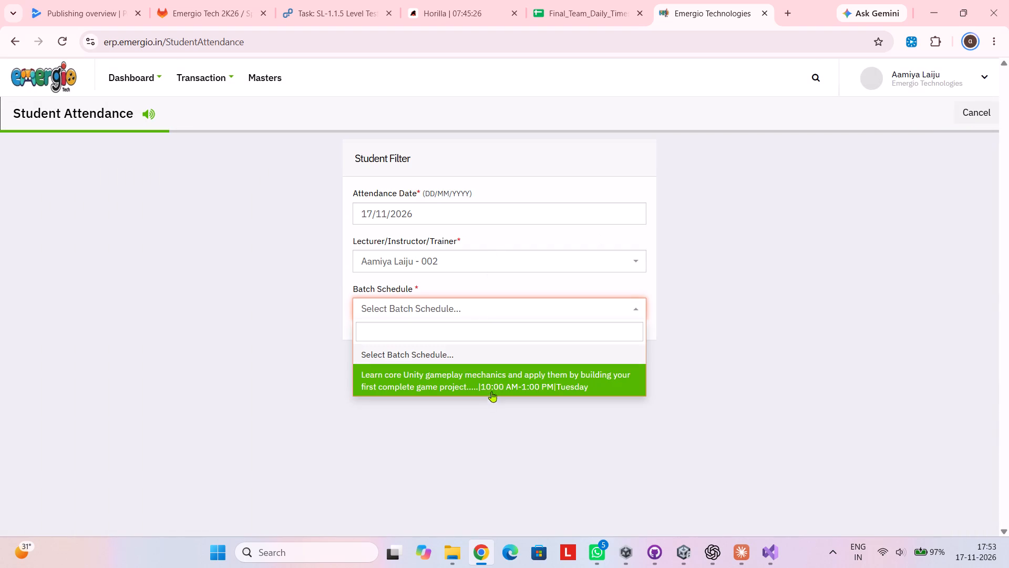
left_click(495, 383)
Add and save the topic "2 Patterns" for Unity Gameplay Mechanics & First Game Project - Module 3, with the Online Game Development Program course and 180 minutes.
scroll(239, 382, "down", 1)
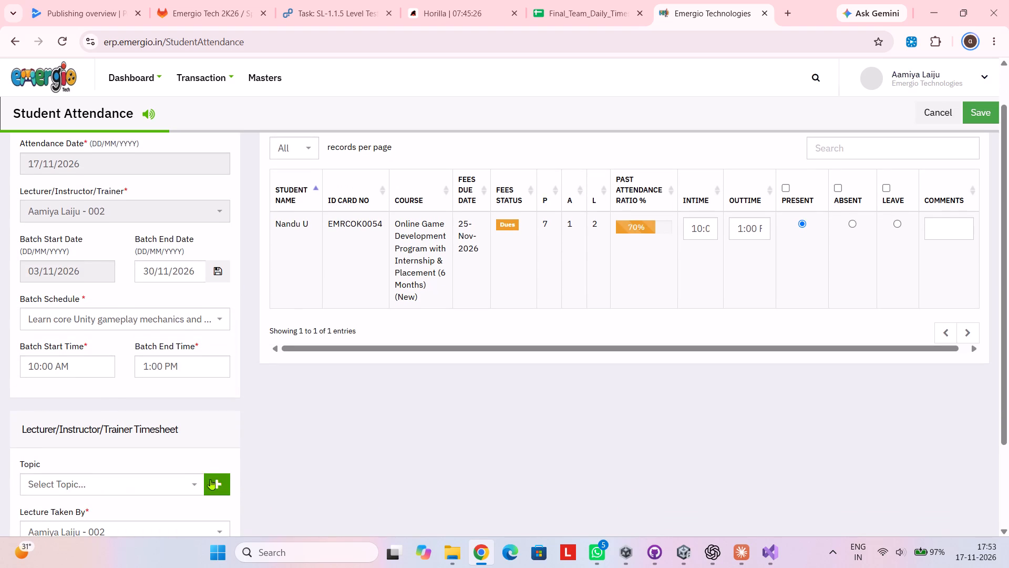
left_click(211, 479)
left_click(886, 135)
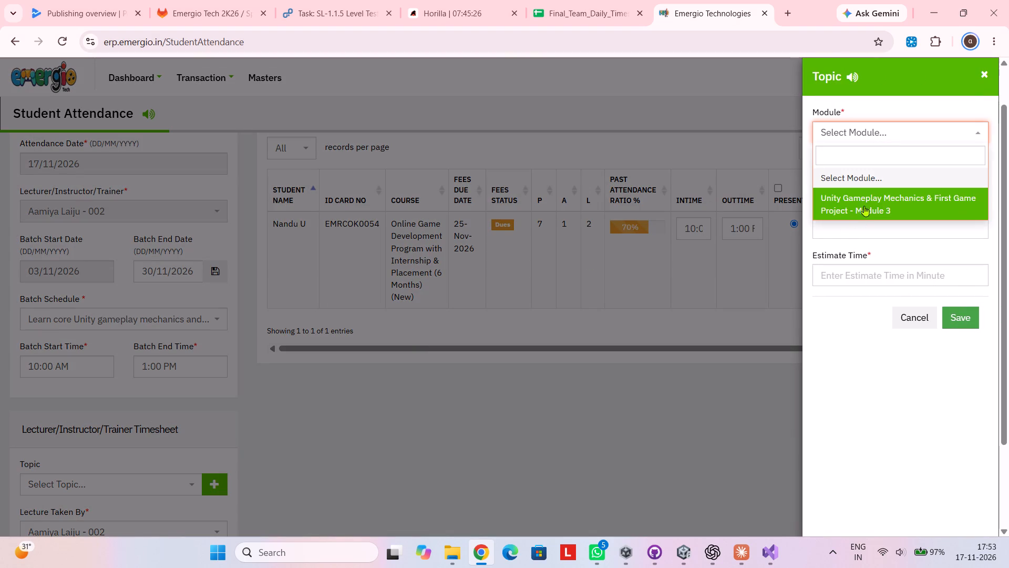
left_click(864, 204)
left_click(873, 185)
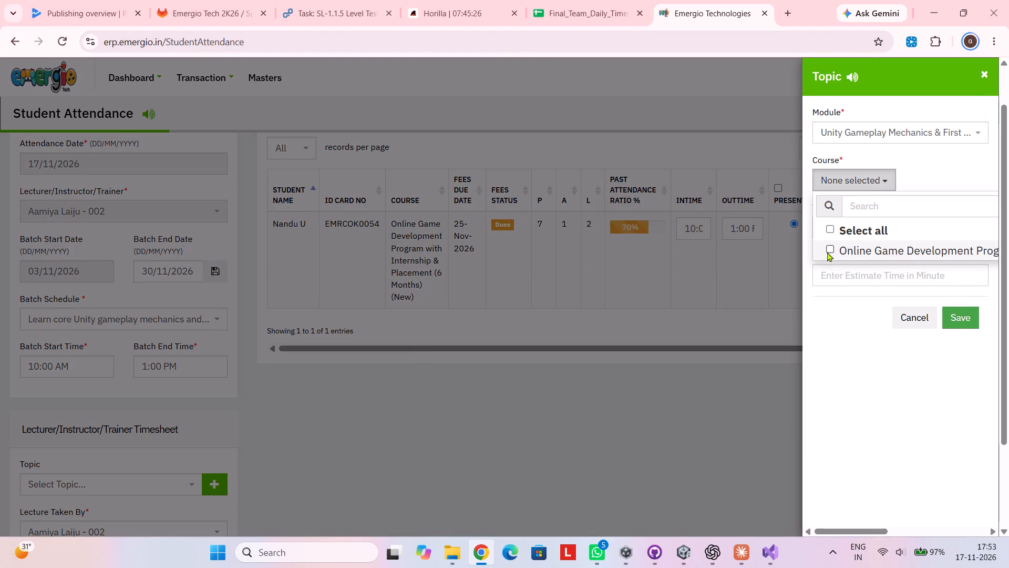
left_click(827, 251)
left_click(829, 339)
left_click(876, 258)
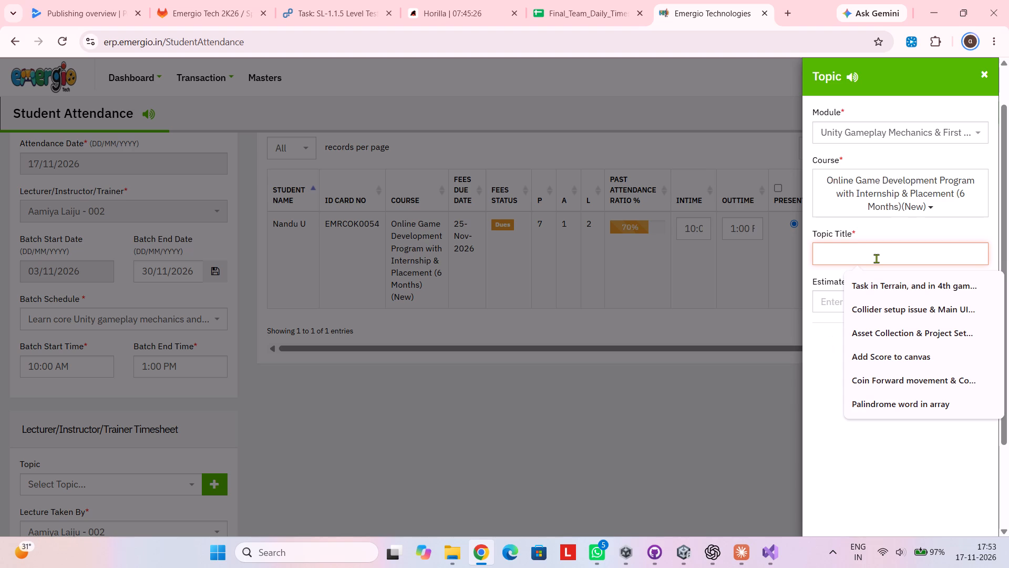
type("2")
key("space")
type("atterm")
key("BackSpace")
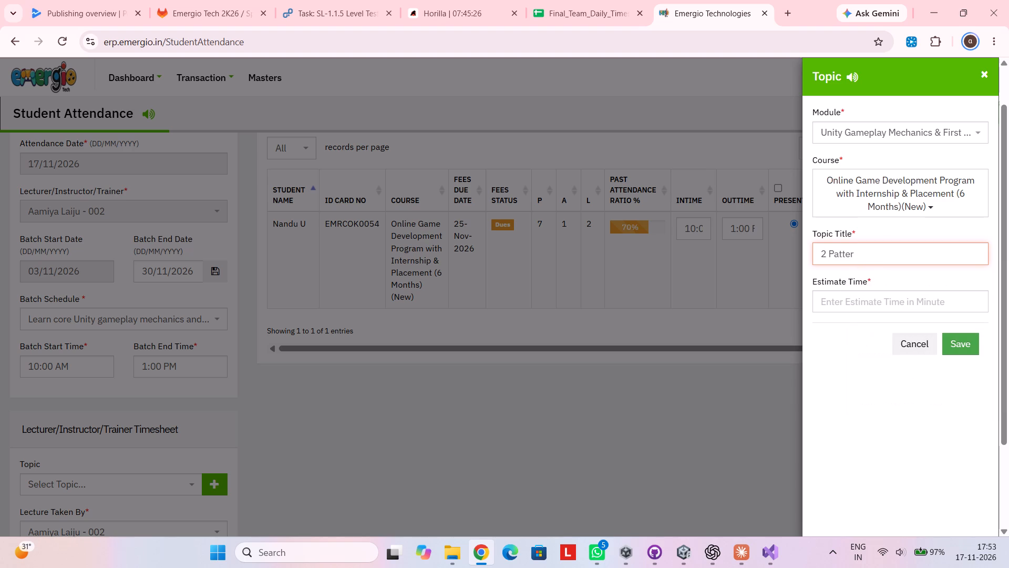
key("m")
key("BackSpace")
type("ns")
left_click(882, 301)
left_click(904, 335)
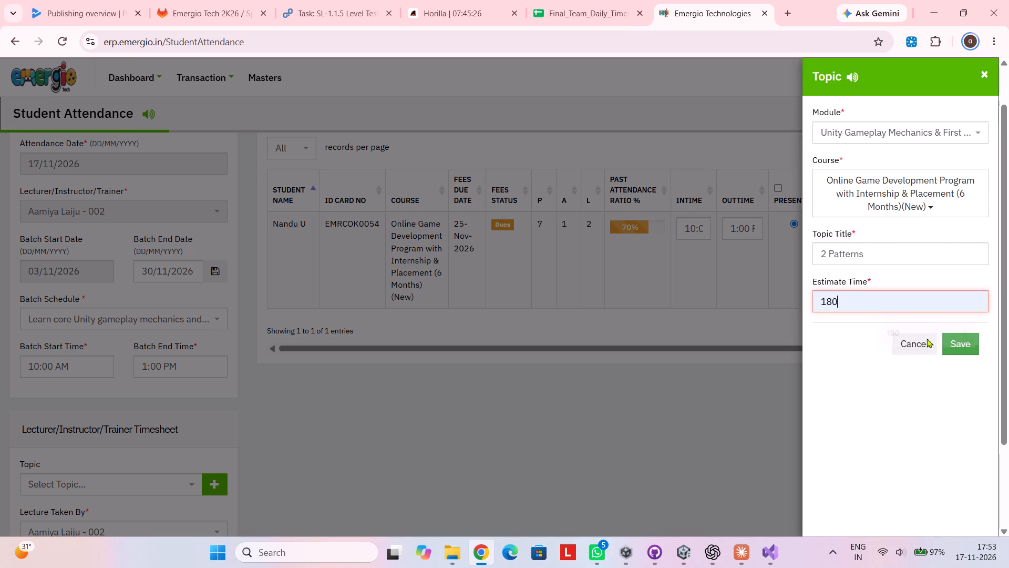
left_click(949, 347)
left_click(479, 365)
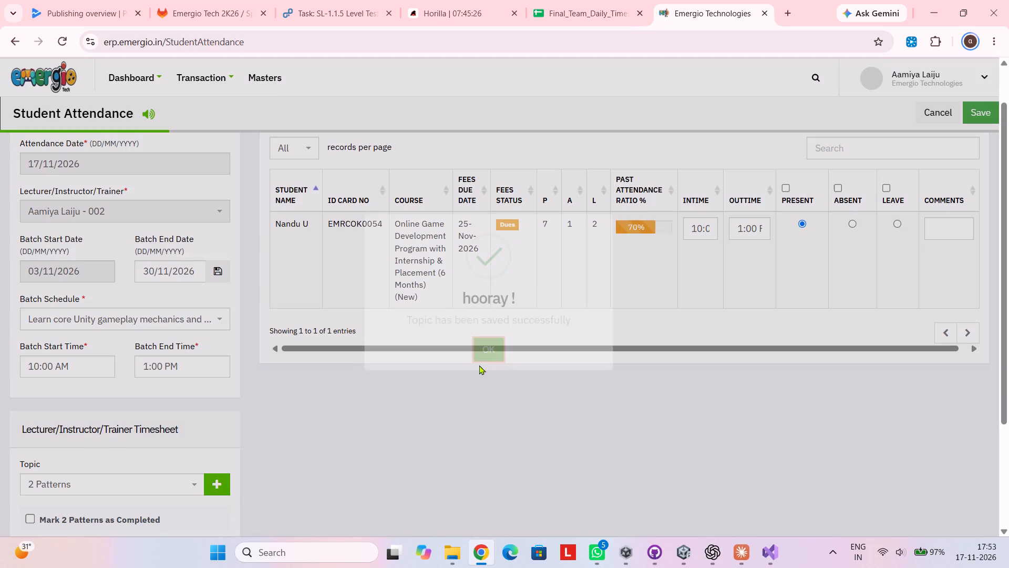
Mark the "2 Patterns" topic as completed and save the Unity gameplay batch's attendance with the student present.
left_click(34, 515)
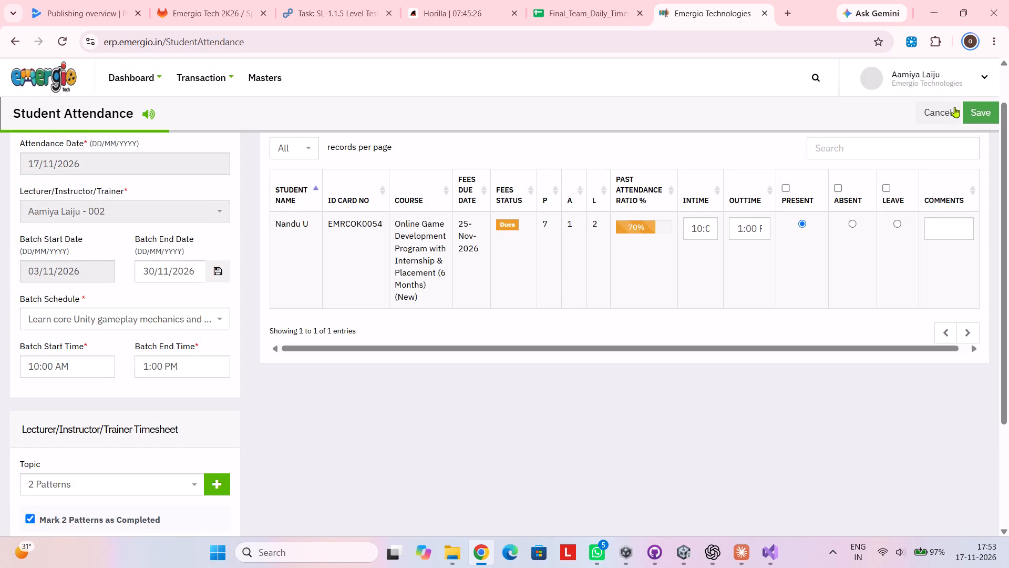
left_click(985, 107)
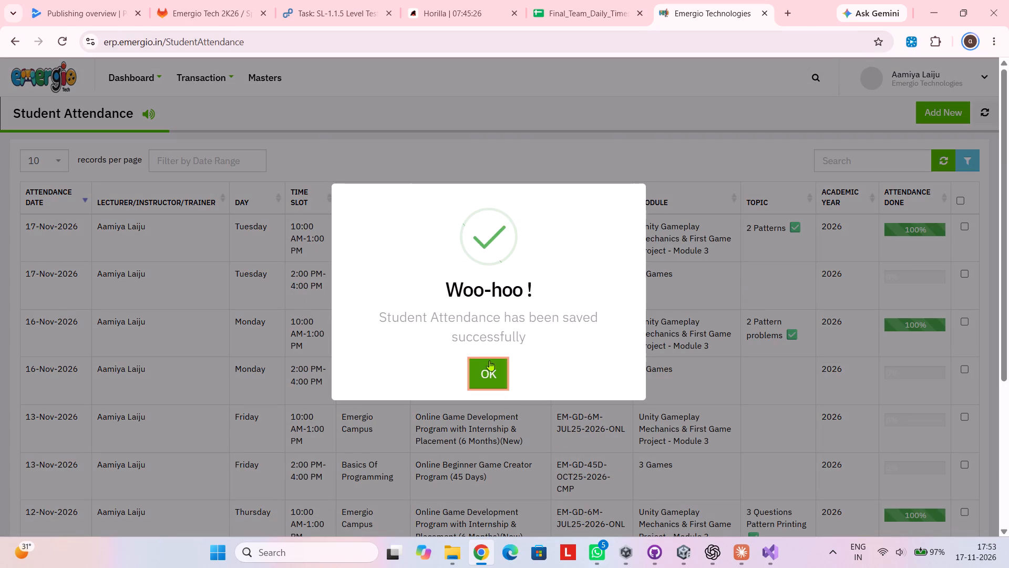
left_click(489, 366)
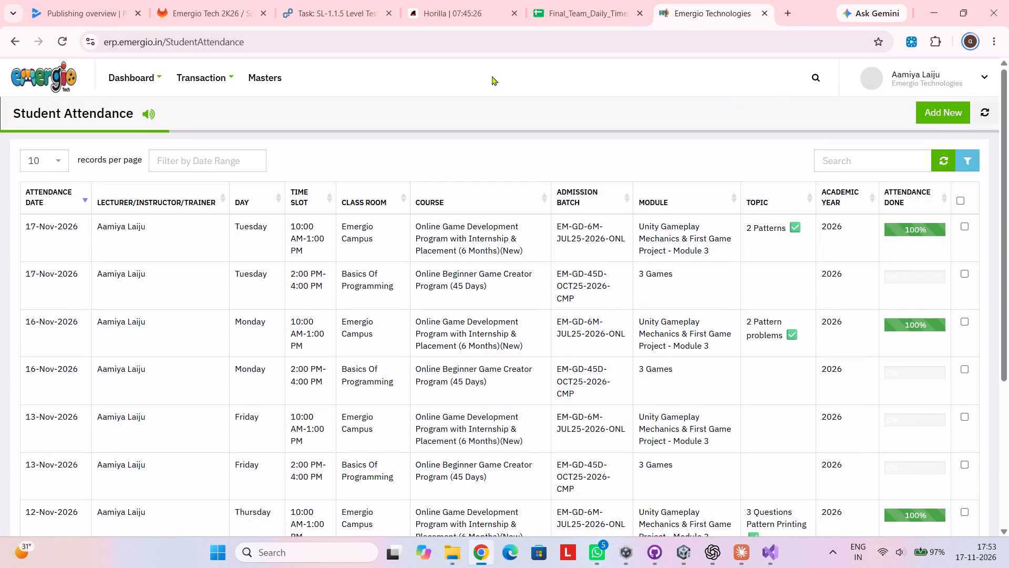
Open the Academic Dashboard and check the trainer's weekly timetable for the following week, Nov 22–28, 2026.
left_click(148, 106)
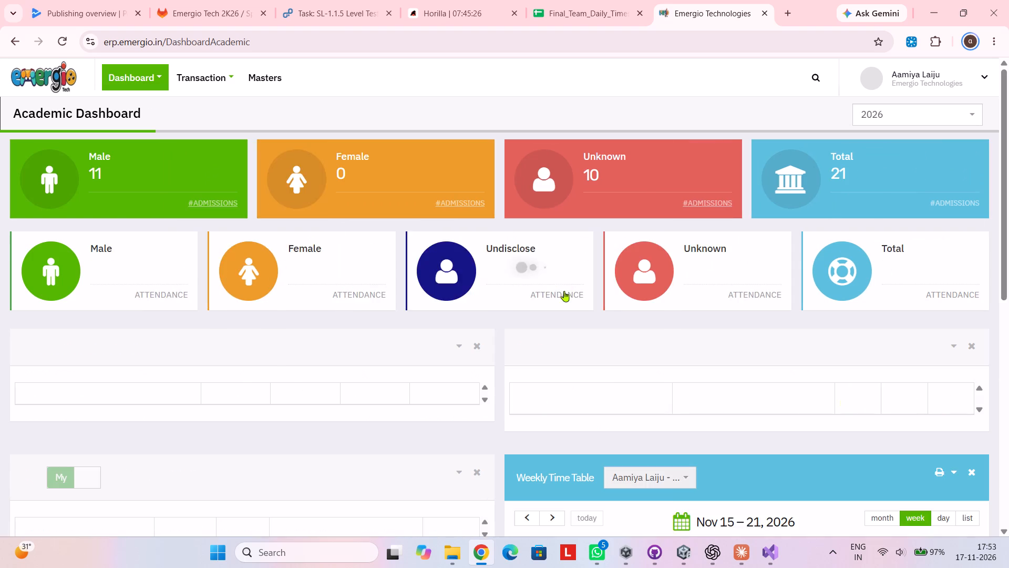
scroll(564, 291, "down", 4)
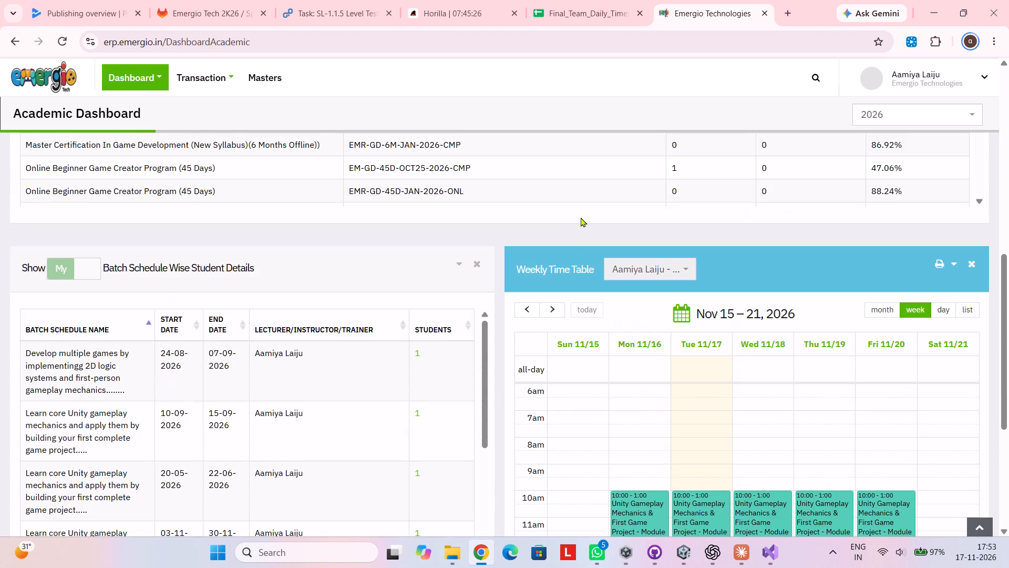
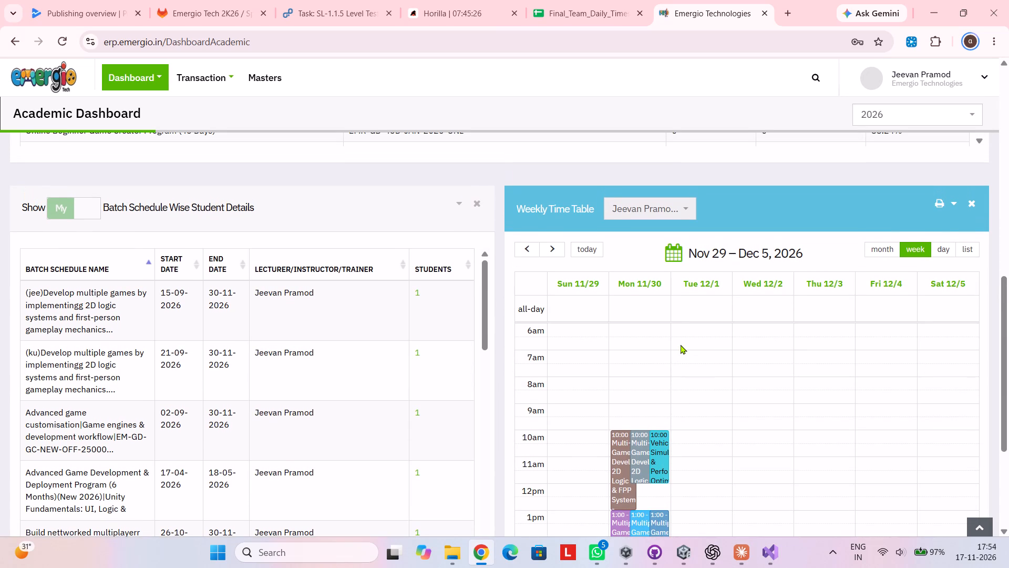
Look over the top of the Academic Dashboard and close the Emergio ERP page.
scroll(681, 344, "up", 1)
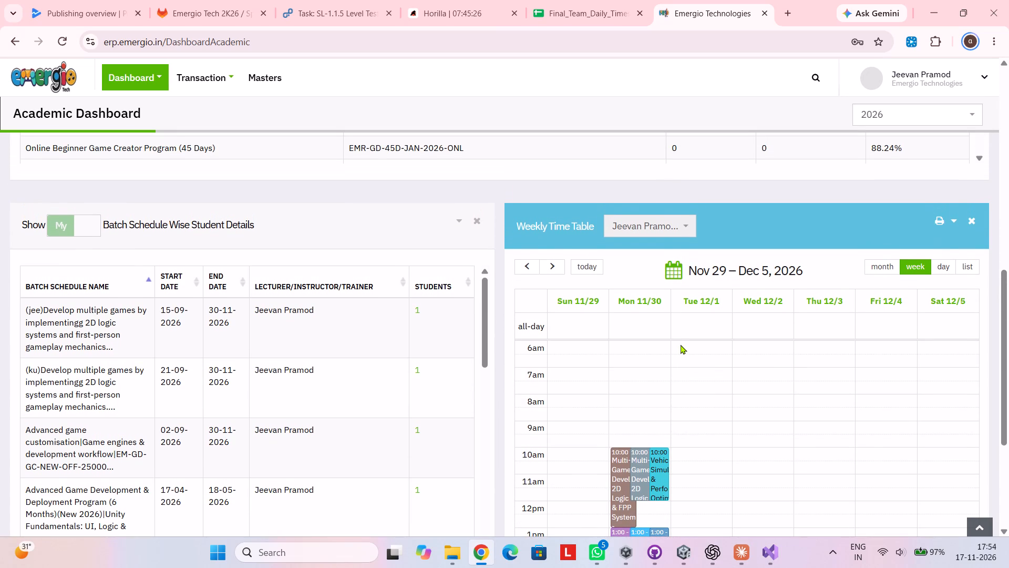
scroll(681, 344, "up", 7)
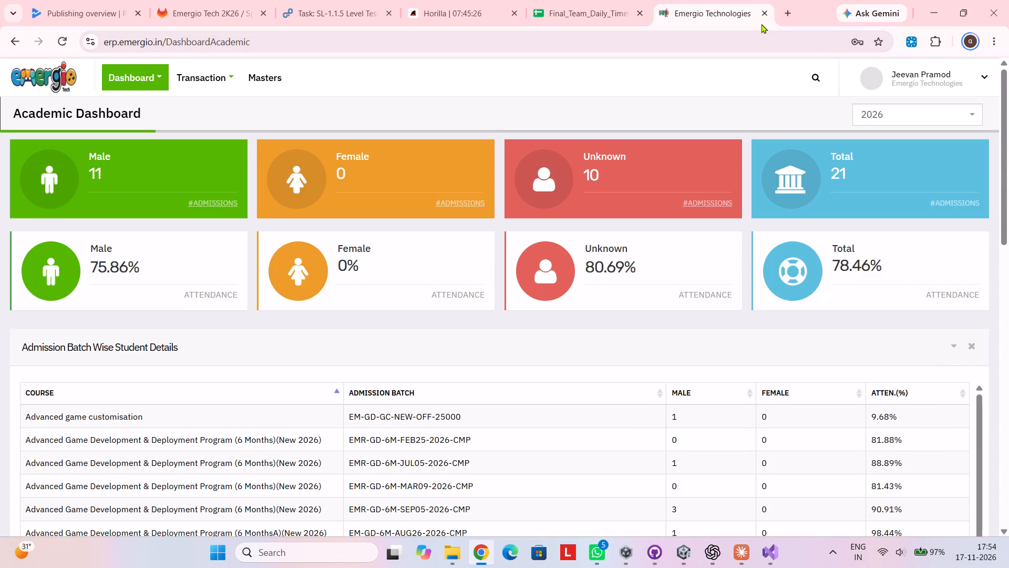
left_click(764, 10)
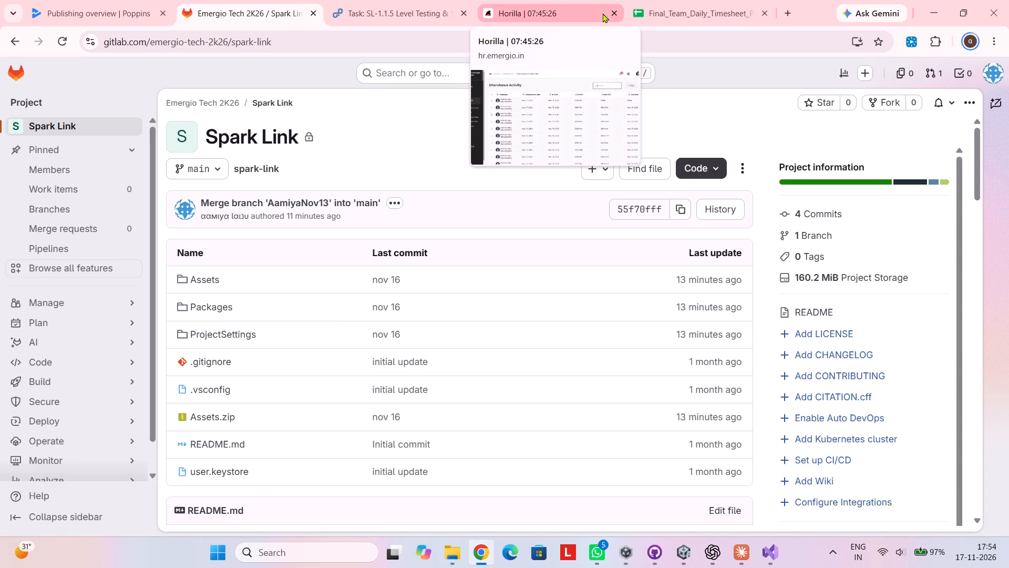
Review the 17-Nov-2026 rows in the team timesheet and refresh the Attendance Activity page in Horilla.
left_click(708, 3)
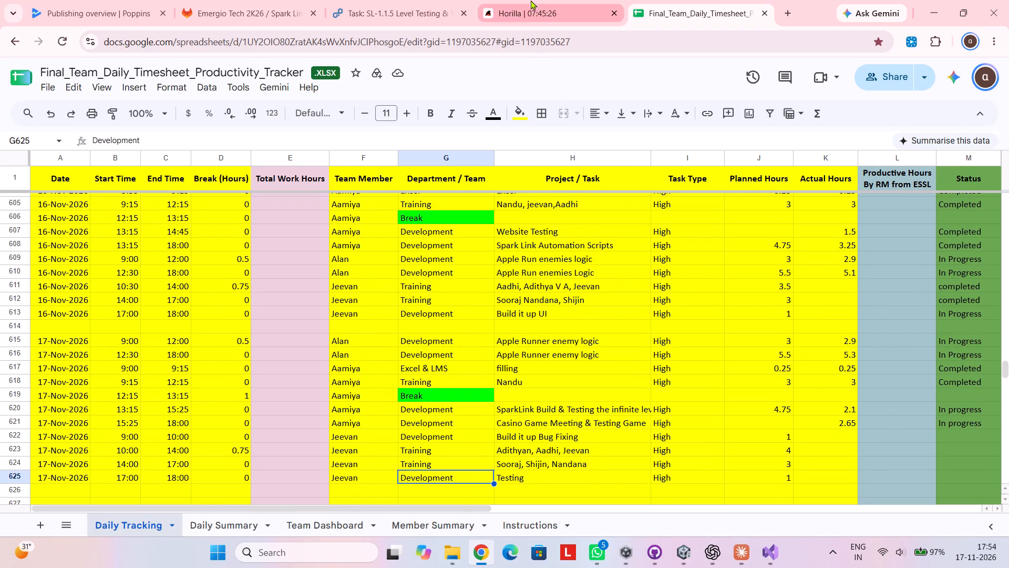
left_click(540, 15)
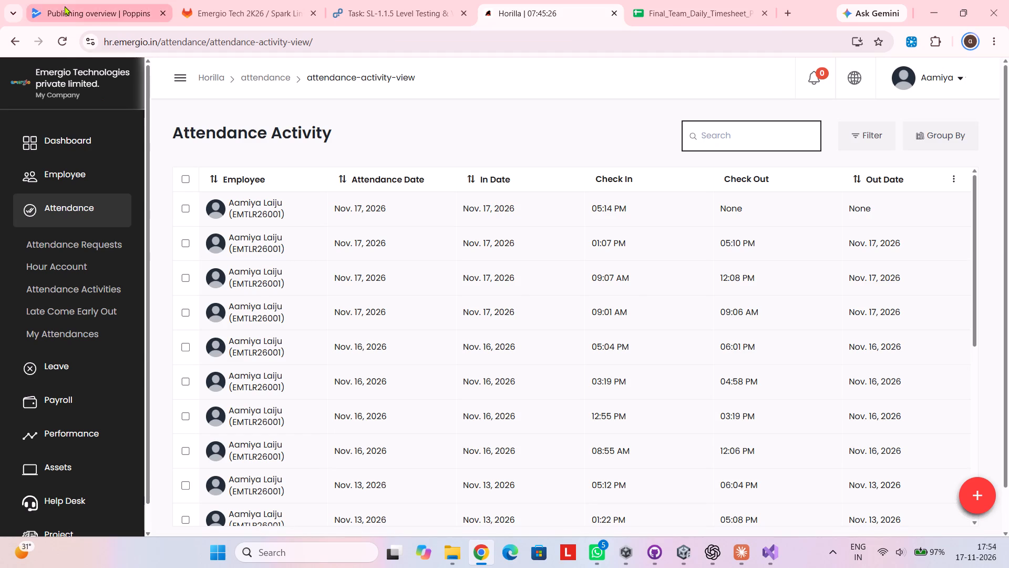
left_click(63, 39)
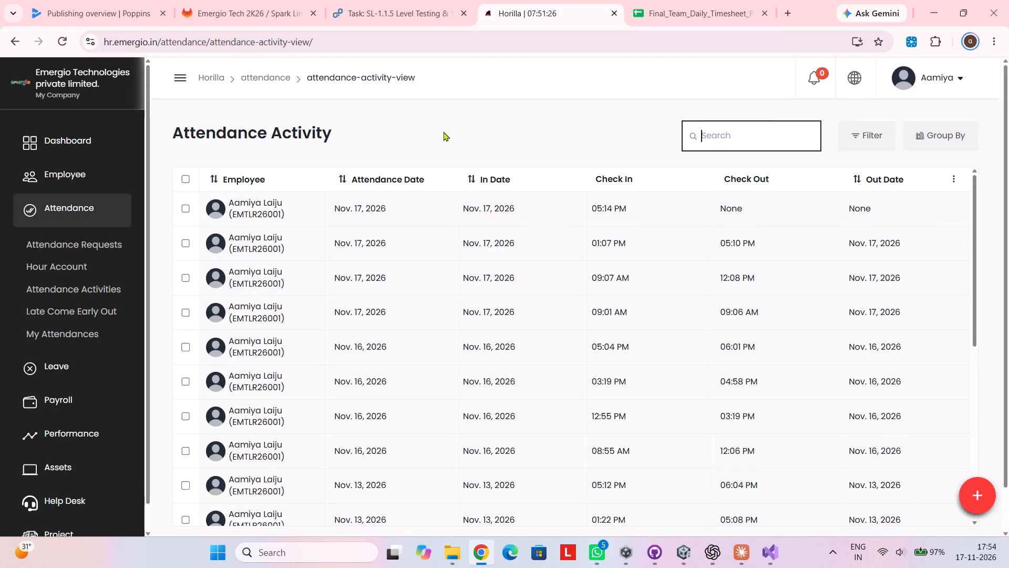
Review the task cards across all status columns of the SPARK LINK: Sprint 1 board in OpenProject, then leave the board list.
left_click(390, 12)
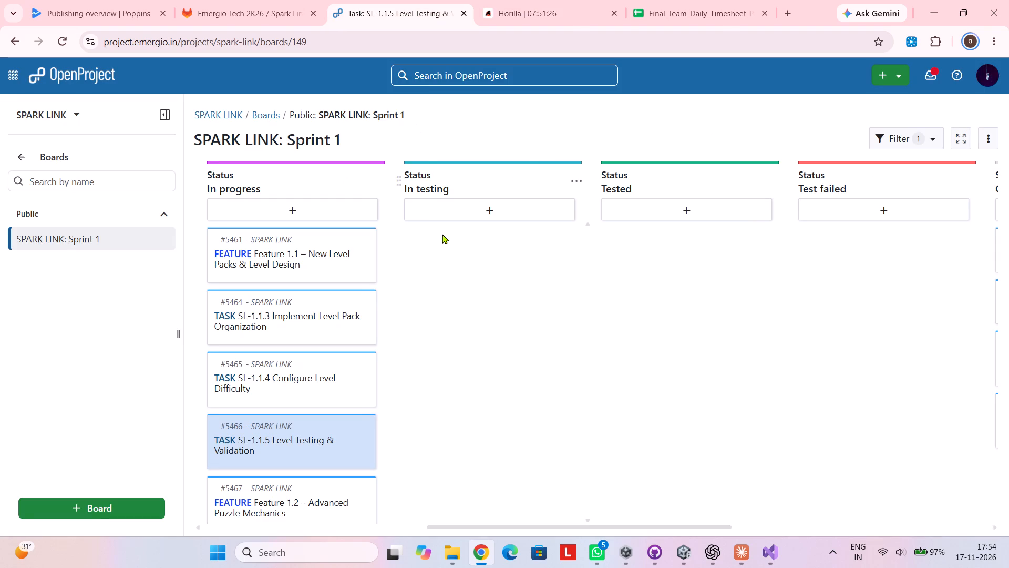
scroll(488, 283, "left", 3)
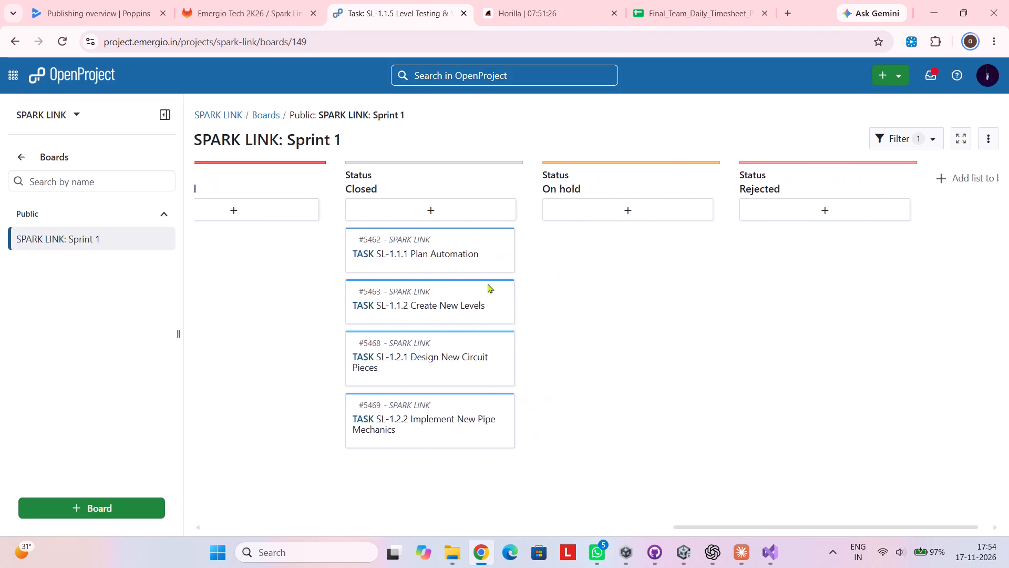
scroll(565, 324, "right", 6)
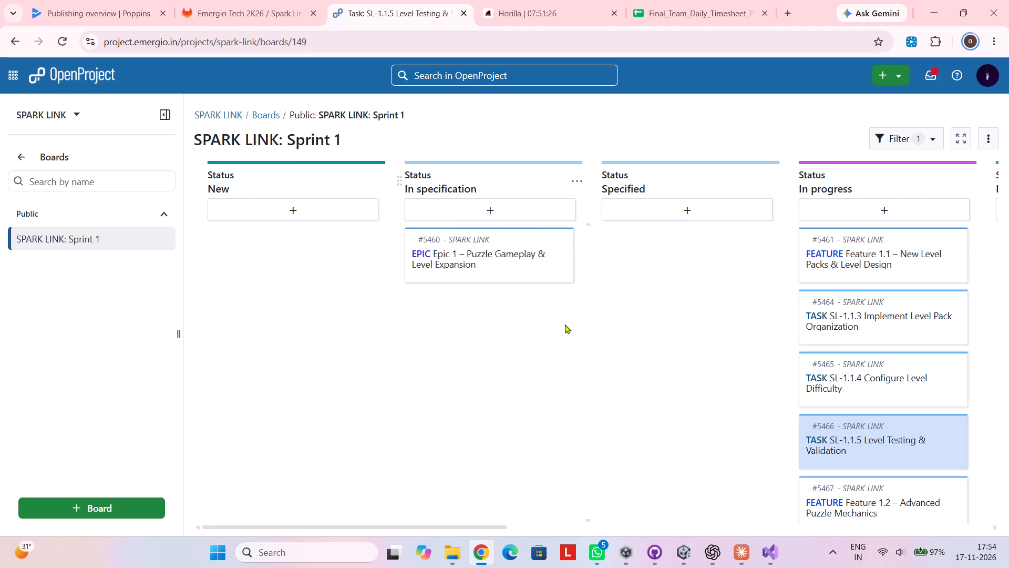
scroll(565, 324, "left", 3)
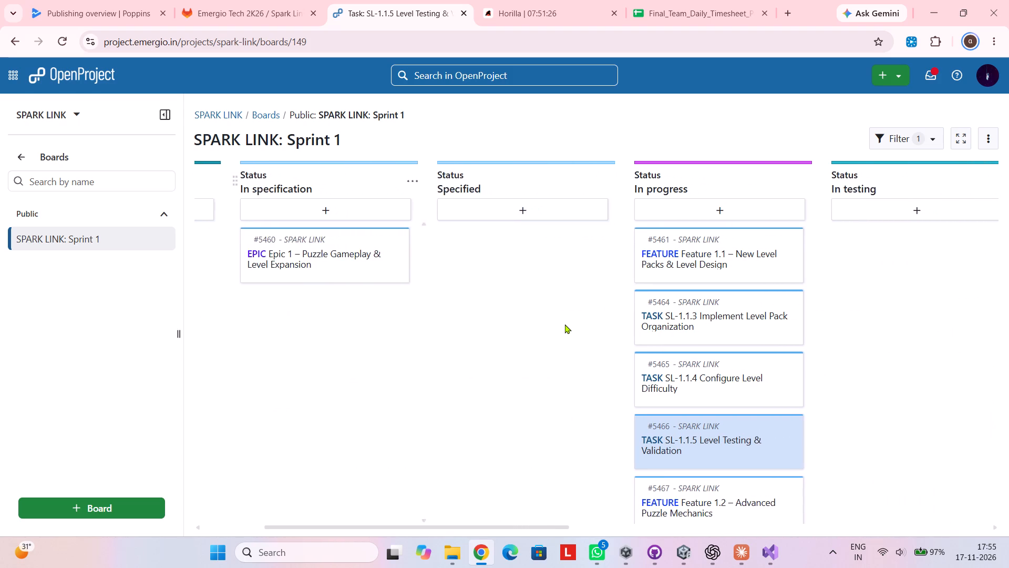
scroll(565, 324, "left", 1)
scroll(550, 393, "down", 4)
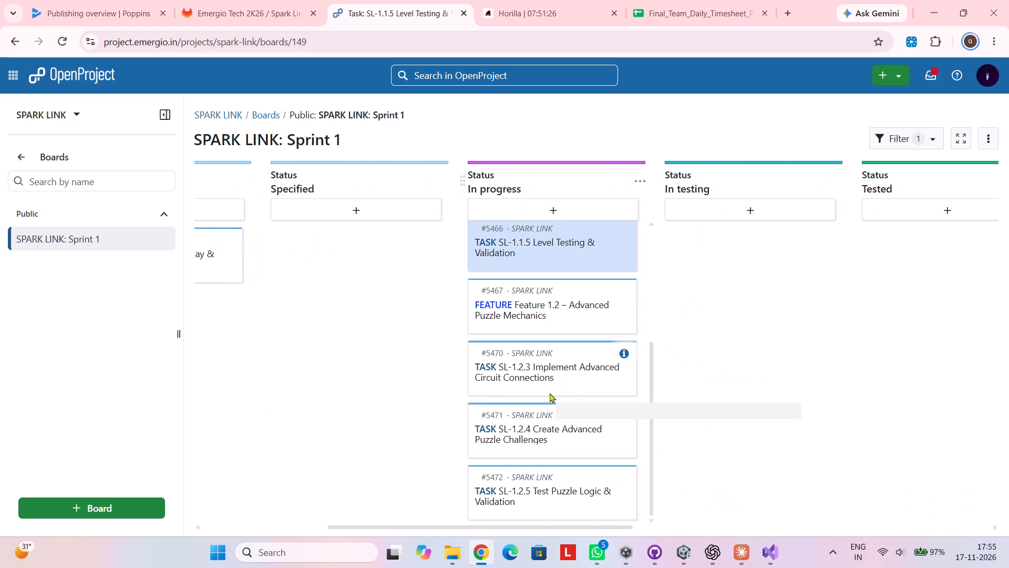
scroll(550, 393, "up", 3)
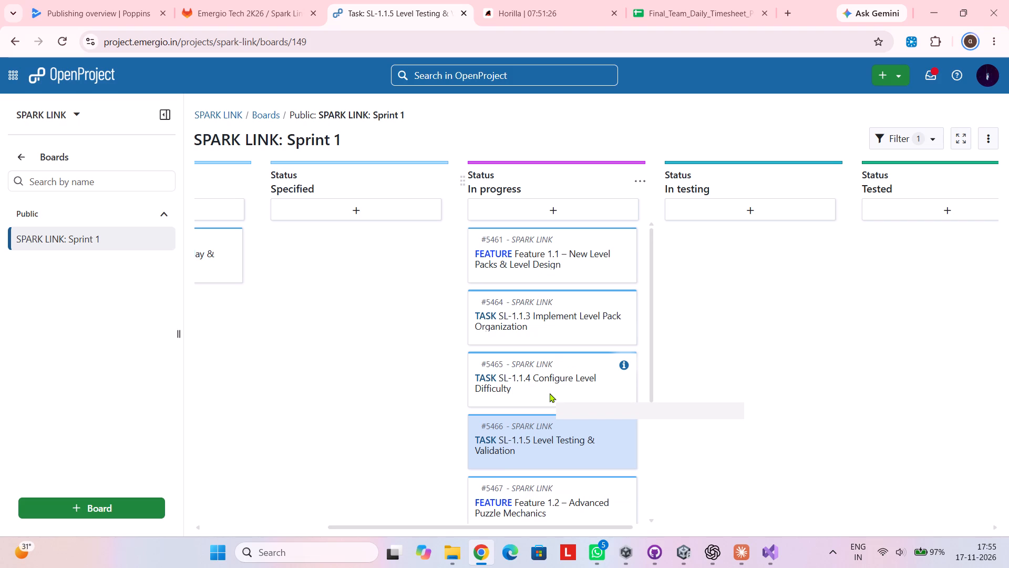
scroll(550, 393, "down", 4)
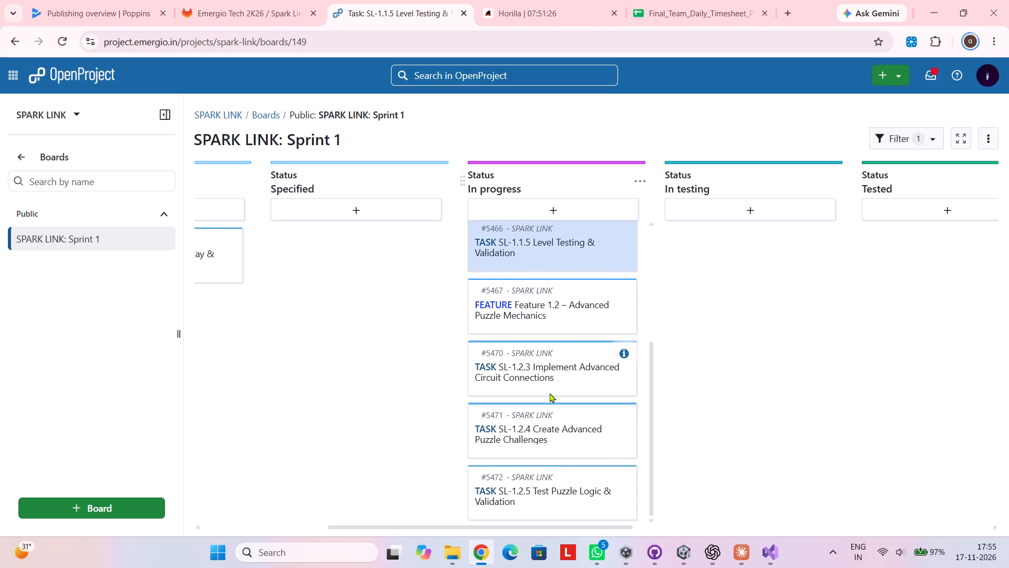
scroll(550, 393, "down", 1)
scroll(550, 393, "up", 4)
scroll(377, 389, "right", 7)
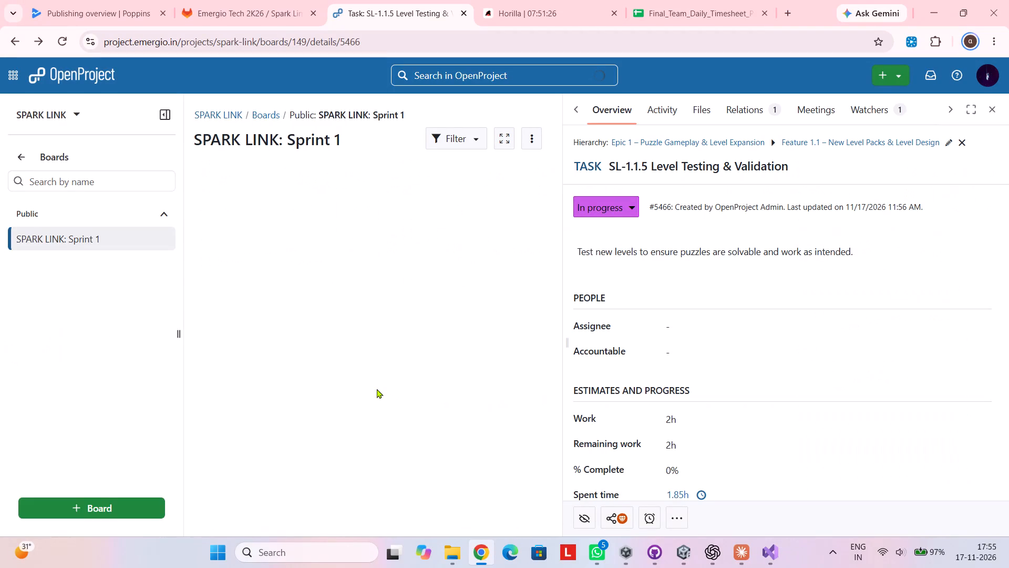
left_click(19, 155)
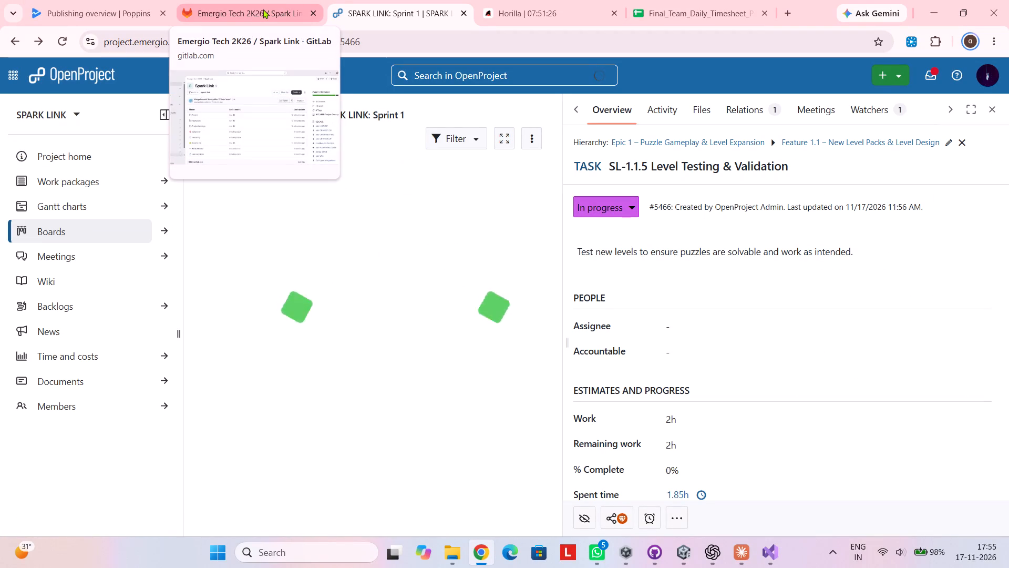
Refresh the Poppins publishing overview in Google Play Console, check its review status and unread notifications, and close the page.
left_click(114, 3)
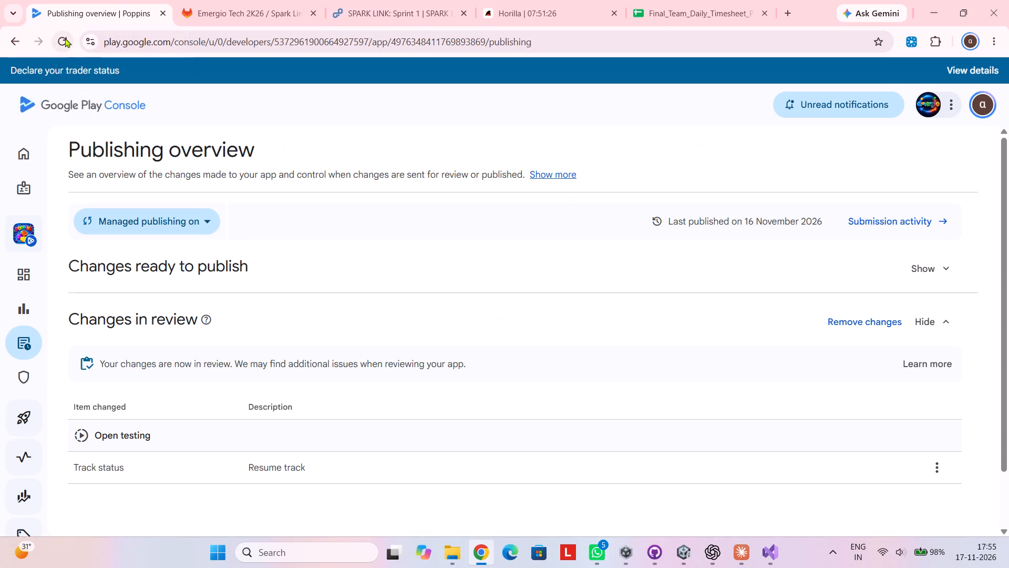
scroll(220, 224, "right", 1)
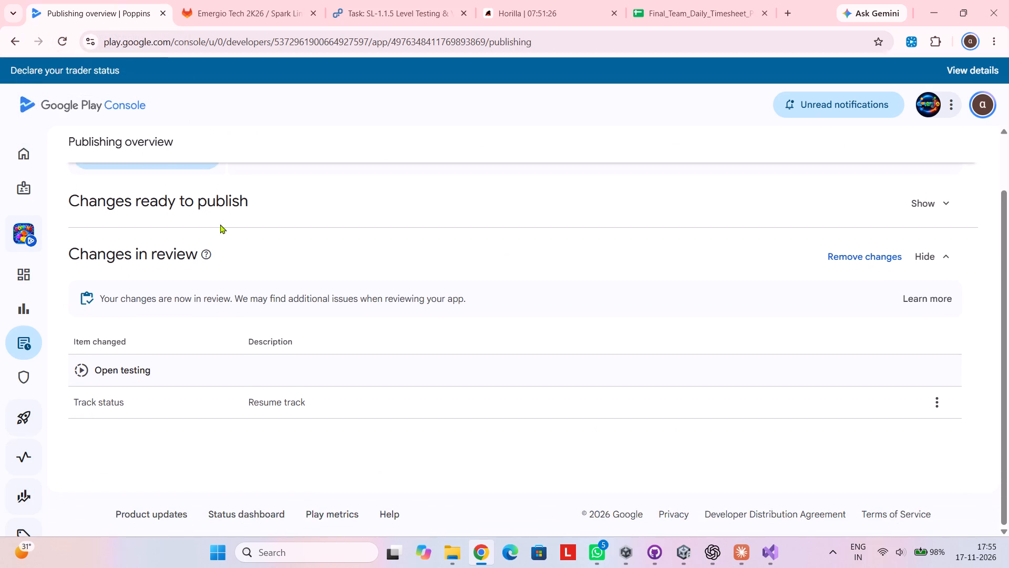
scroll(220, 224, "right", 1)
left_click(65, 42)
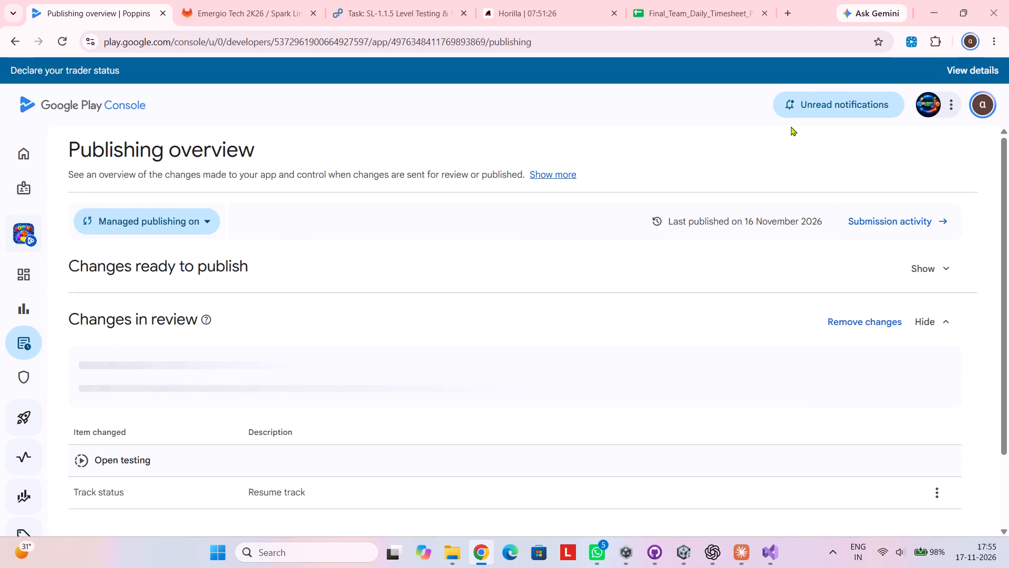
left_click(821, 99)
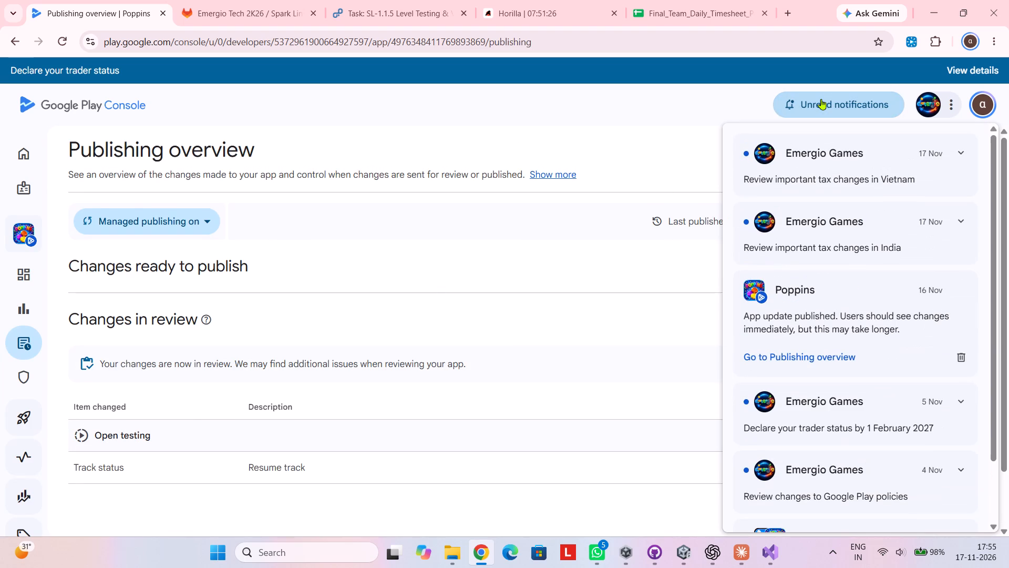
left_click(656, 110)
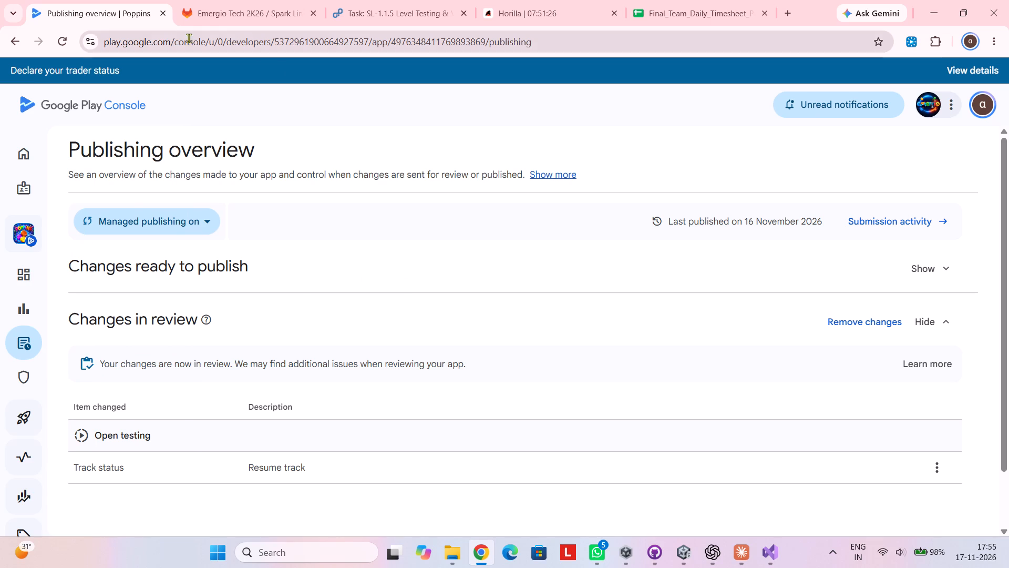
left_click(163, 14)
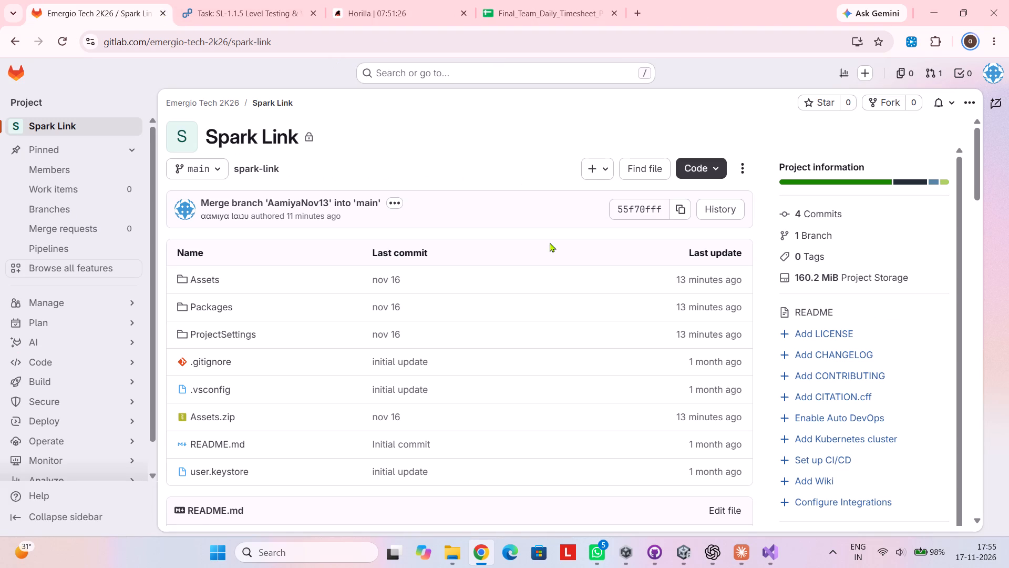
left_click(626, 556)
left_click(626, 556)
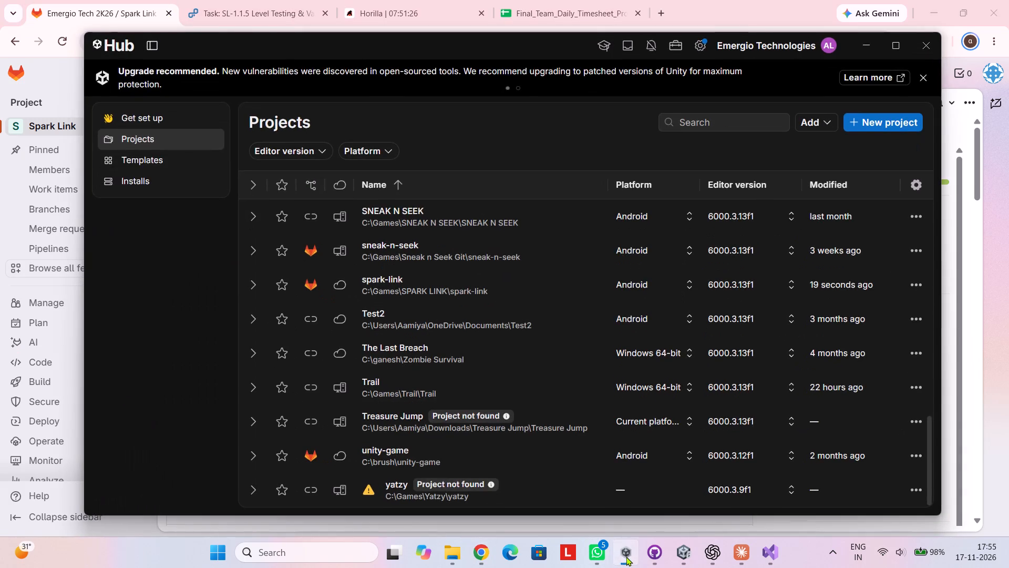
left_click(652, 557)
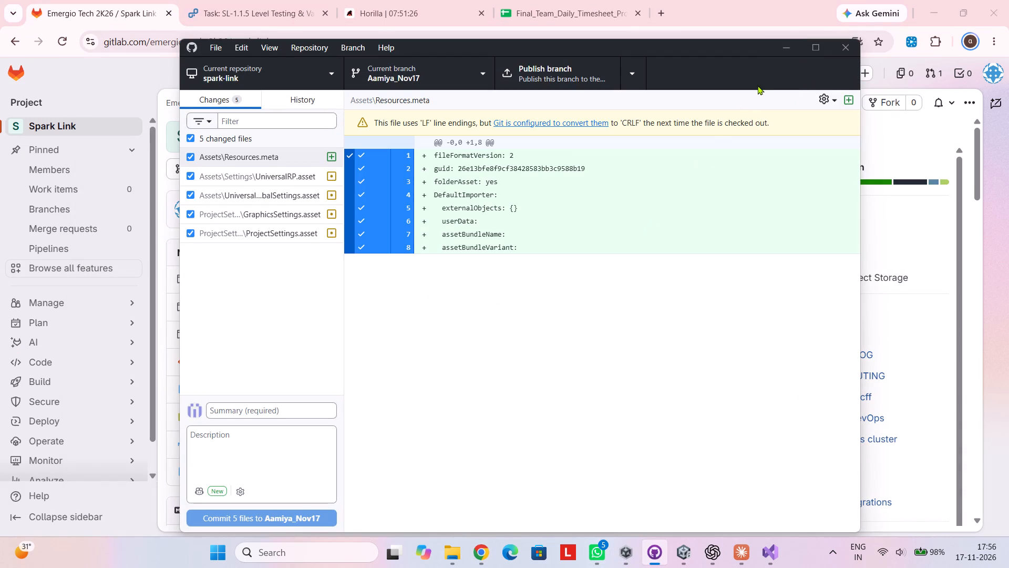
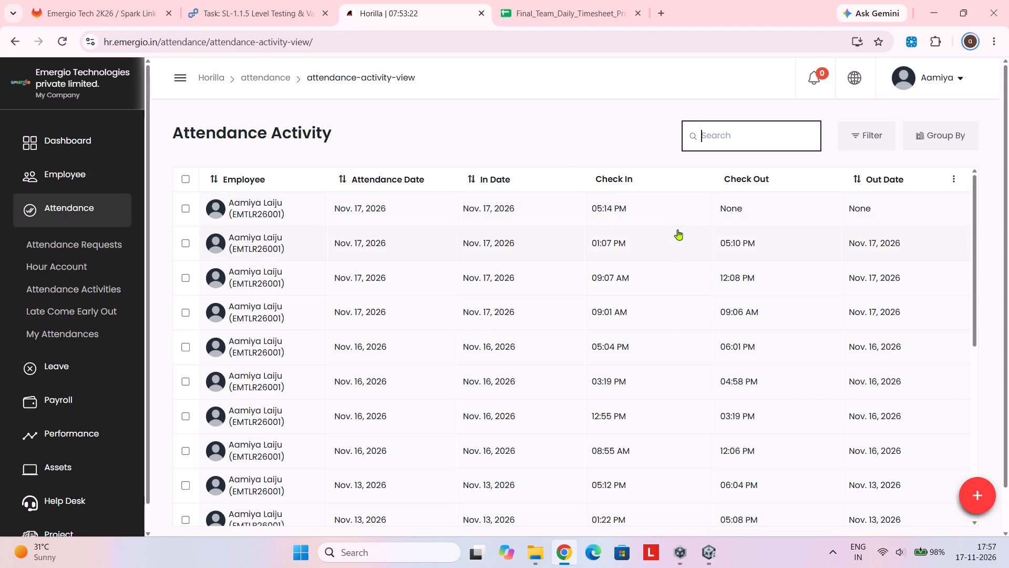
left_click(64, 37)
Recheck the Spark Link repository page in GitLab and the SL-1.1.5 task in OpenProject.
left_click(123, 14)
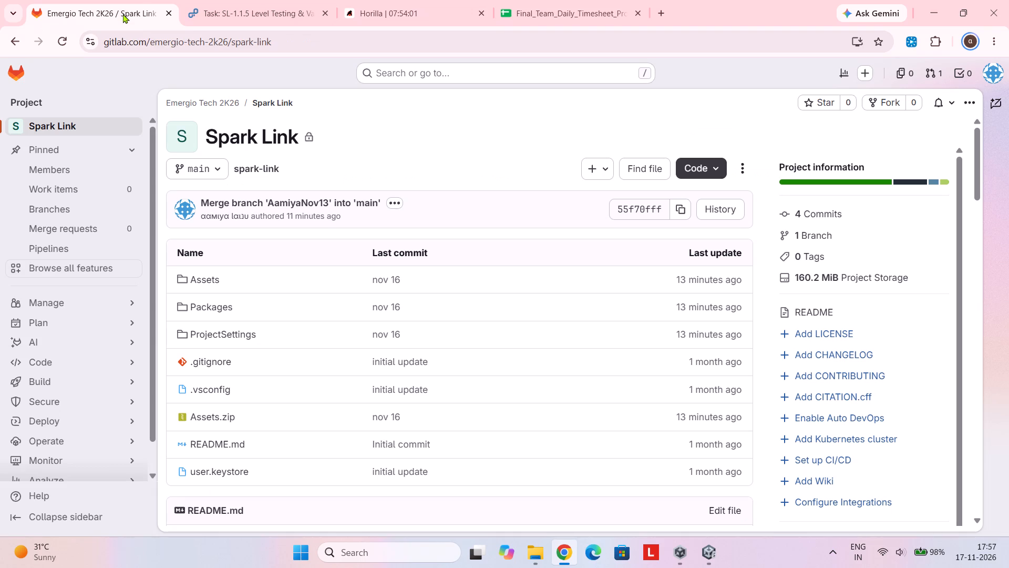
left_click(245, 4)
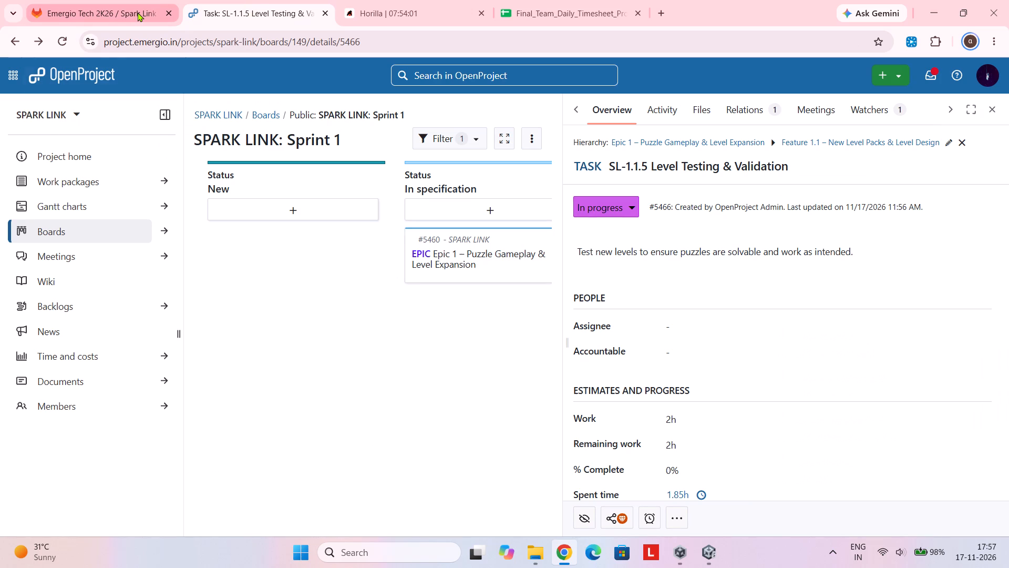